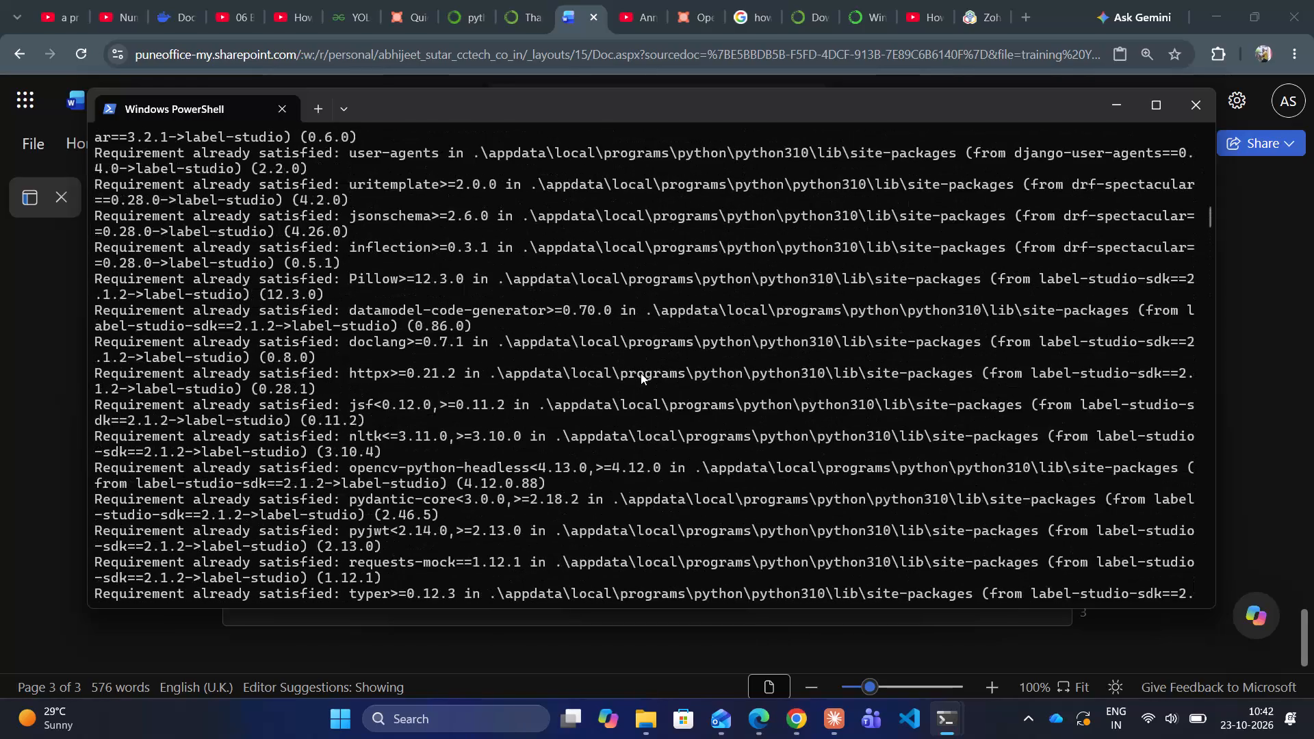
Review the PowerShell output of the pip install -U label-studio command from its start through to the label-studio launch.
scroll(641, 373, "up", 10)
scroll(641, 373, "down", 1)
scroll(641, 373, "up", 20)
scroll(641, 373, "up", 5)
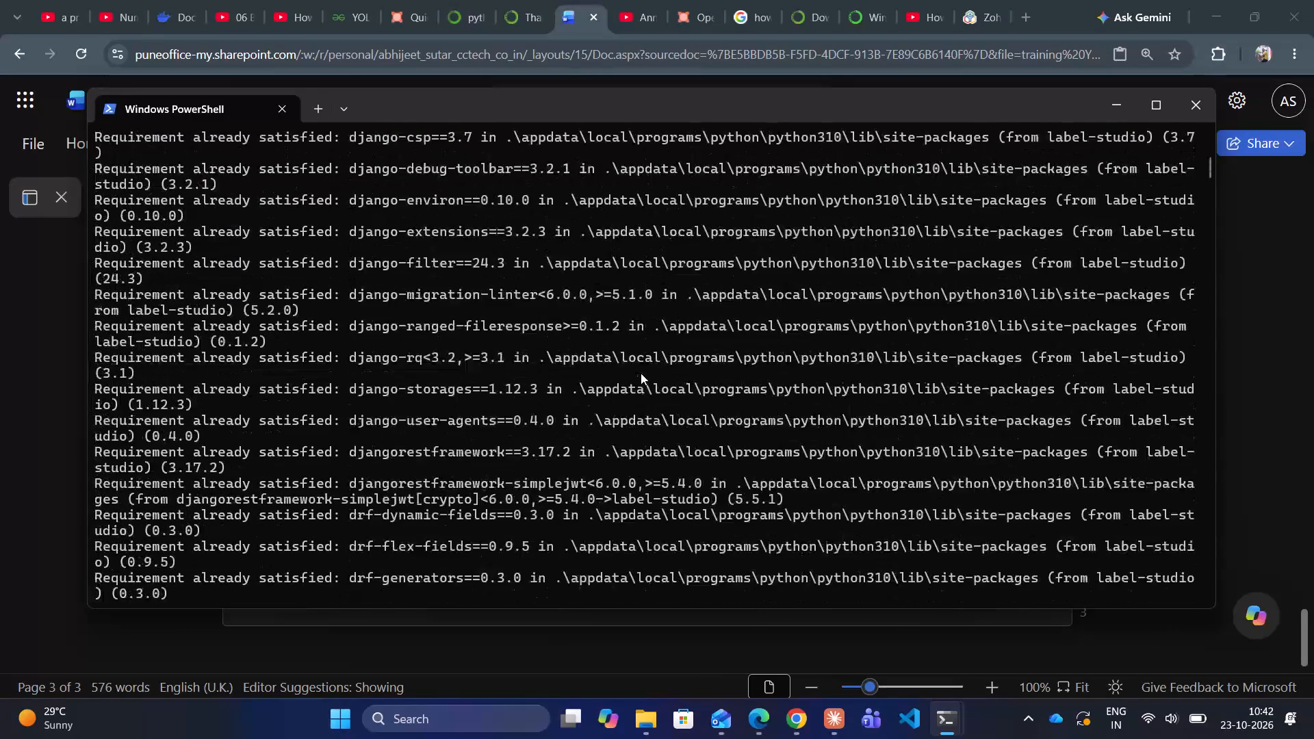
scroll(641, 373, "up", 20)
scroll(641, 373, "up", 10)
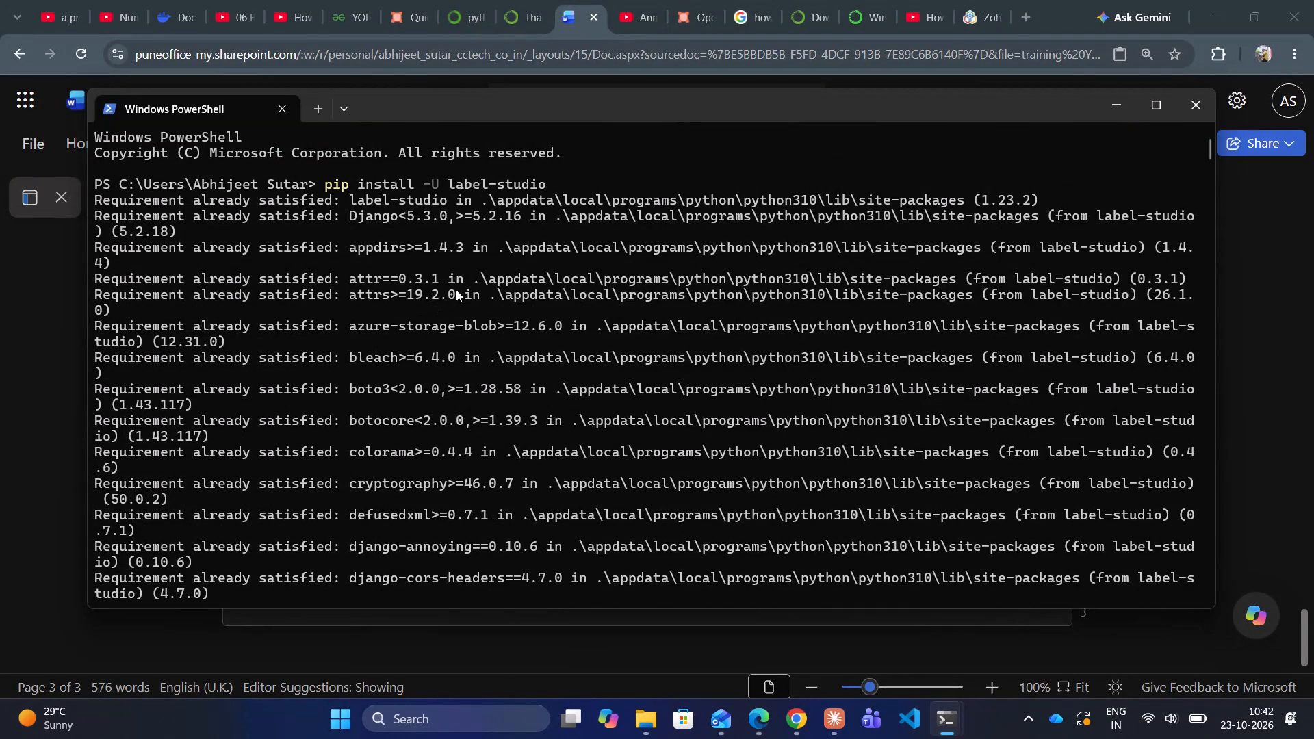
scroll(451, 287, "down", 6)
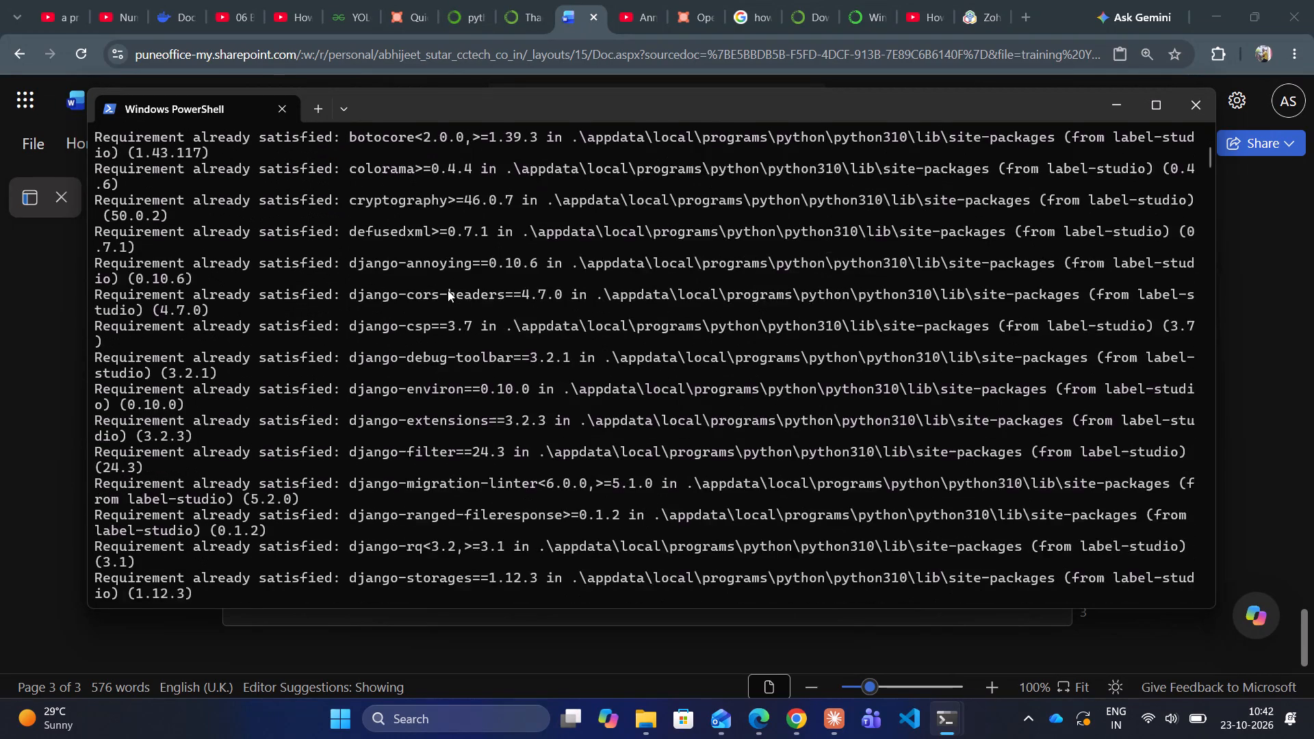
scroll(448, 290, "down", 19)
scroll(446, 291, "down", 7)
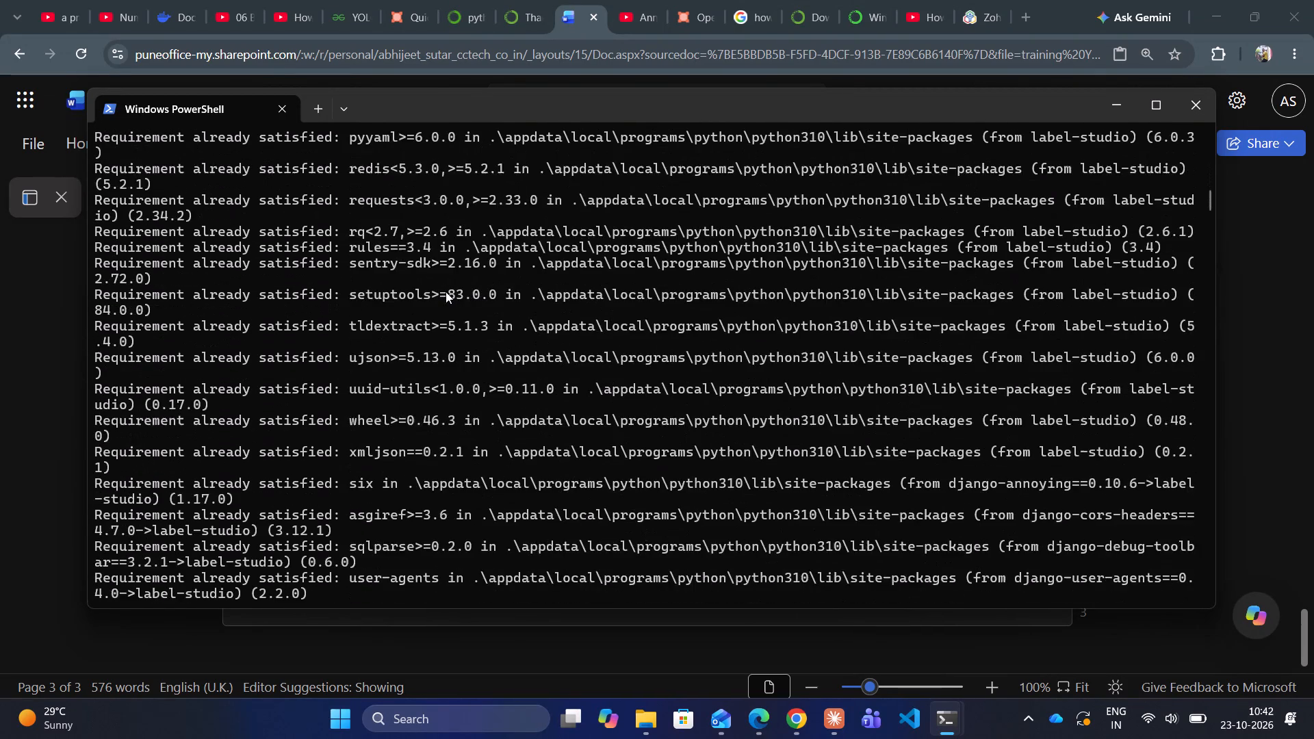
scroll(446, 291, "down", 7)
scroll(446, 291, "down", 15)
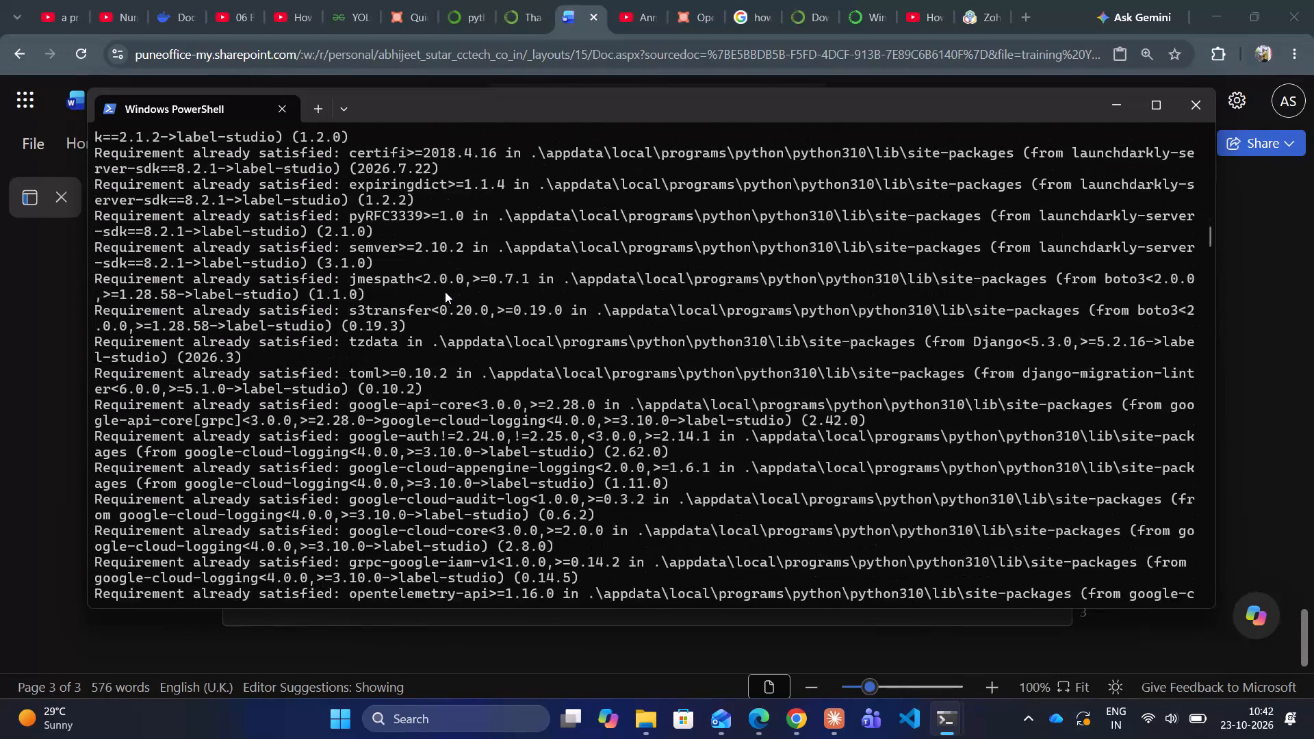
scroll(445, 291, "down", 20)
scroll(445, 291, "down", 6)
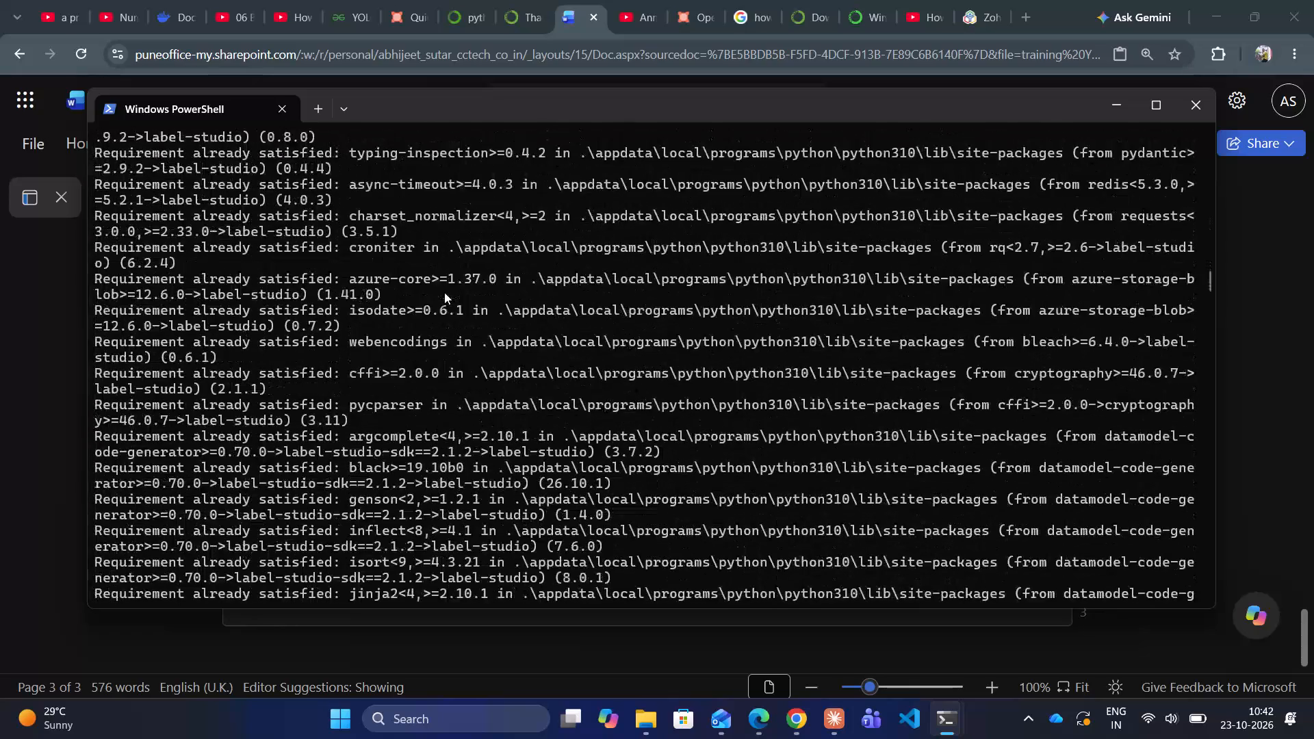
scroll(444, 292, "down", 18)
scroll(446, 294, "down", 5)
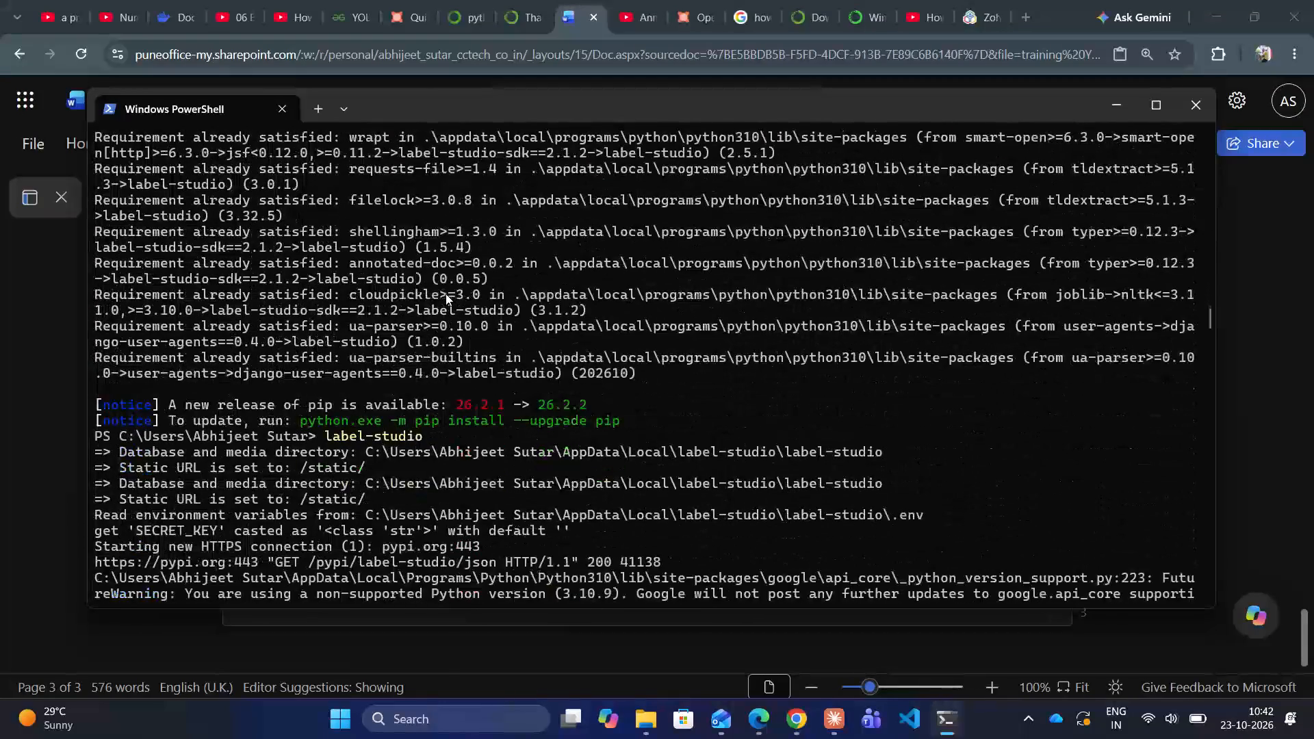
scroll(446, 294, "down", 4)
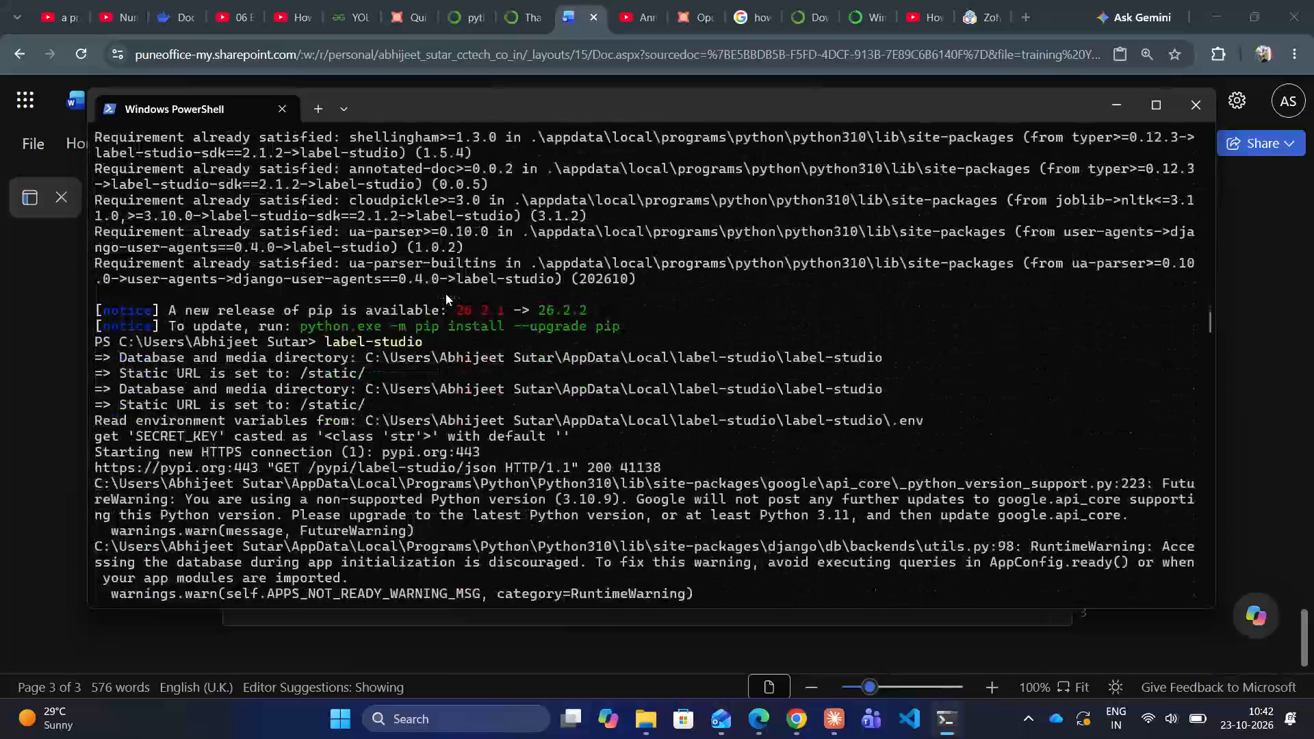
Read through the Label Studio server startup messages and the request log that follows in PowerShell.
scroll(446, 294, "down", 3)
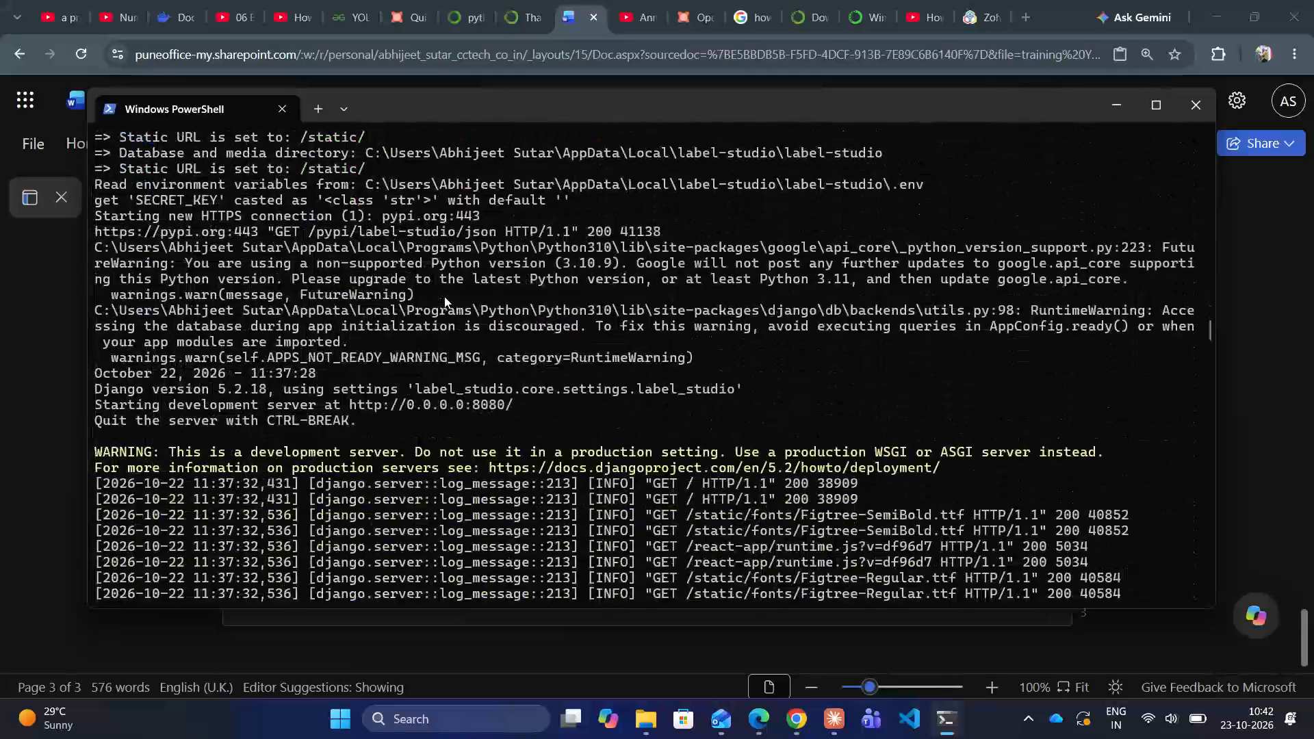
scroll(444, 296, "down", 14)
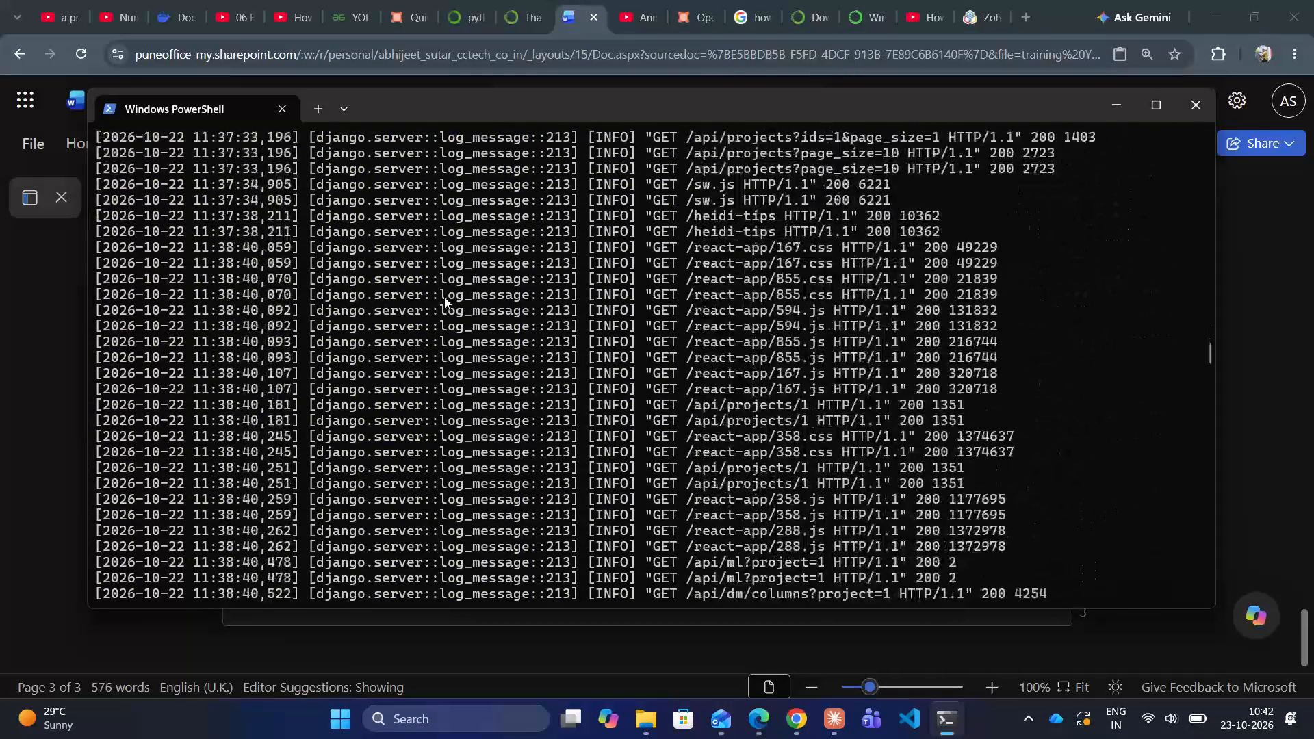
scroll(444, 297, "down", 14)
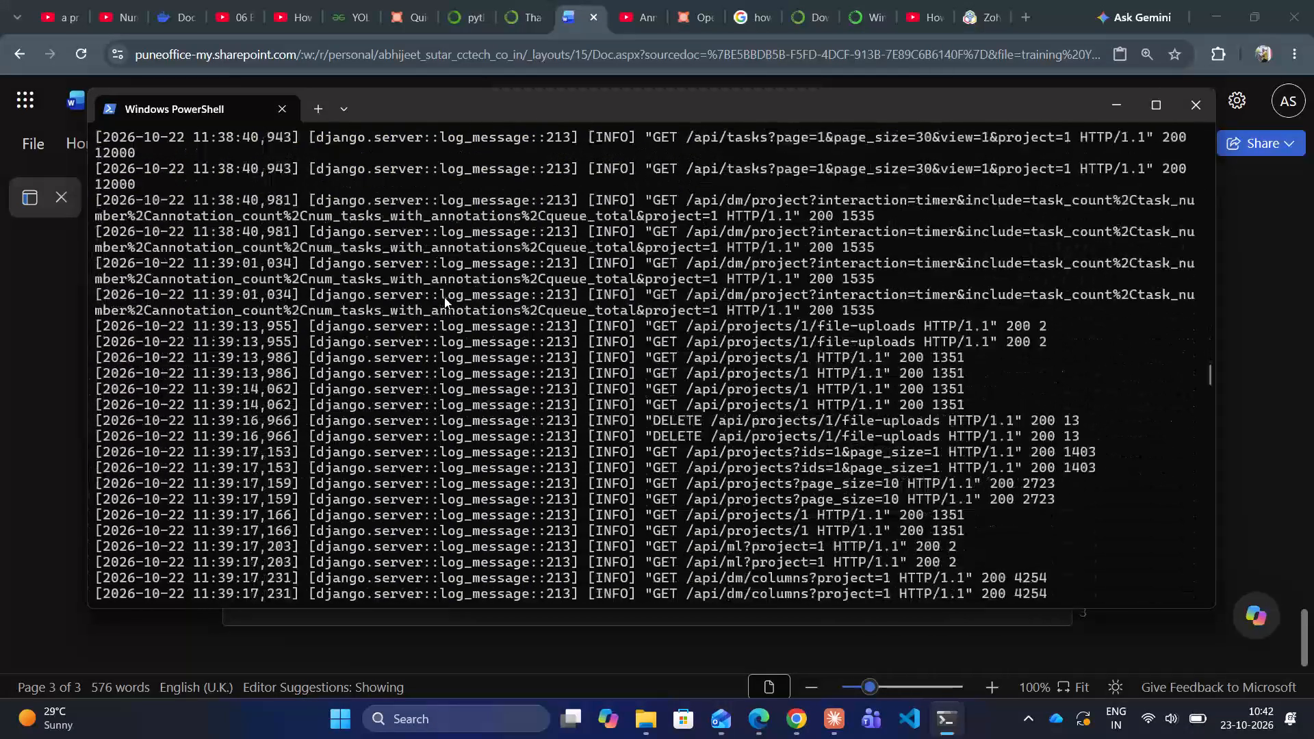
scroll(444, 297, "down", 13)
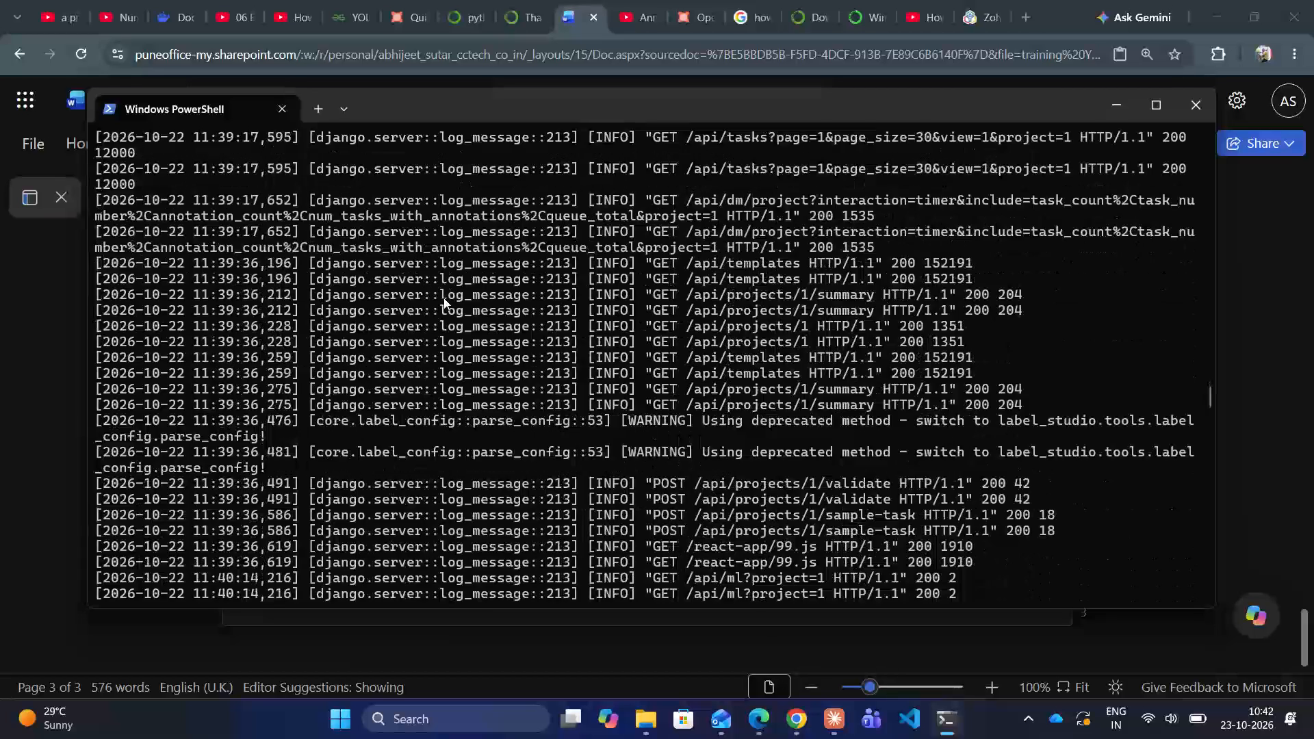
scroll(443, 298, "down", 13)
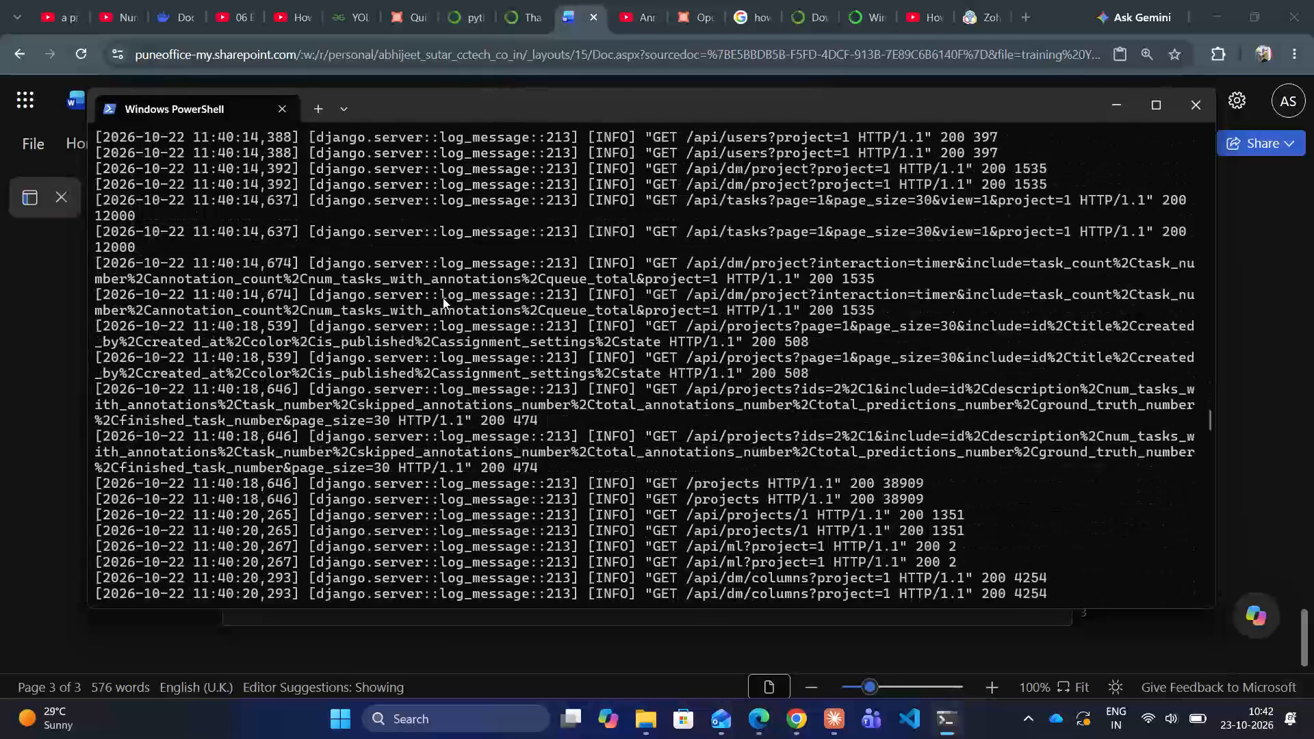
scroll(443, 298, "down", 9)
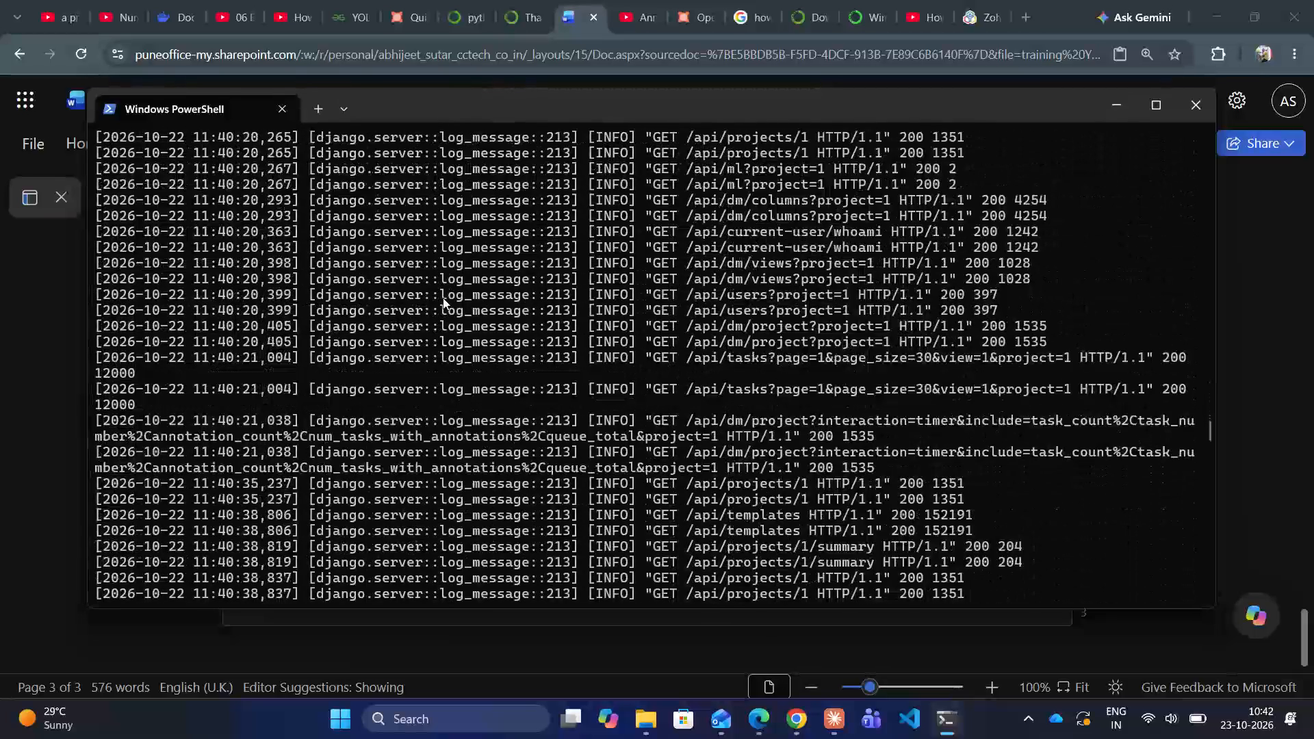
scroll(443, 298, "down", 9)
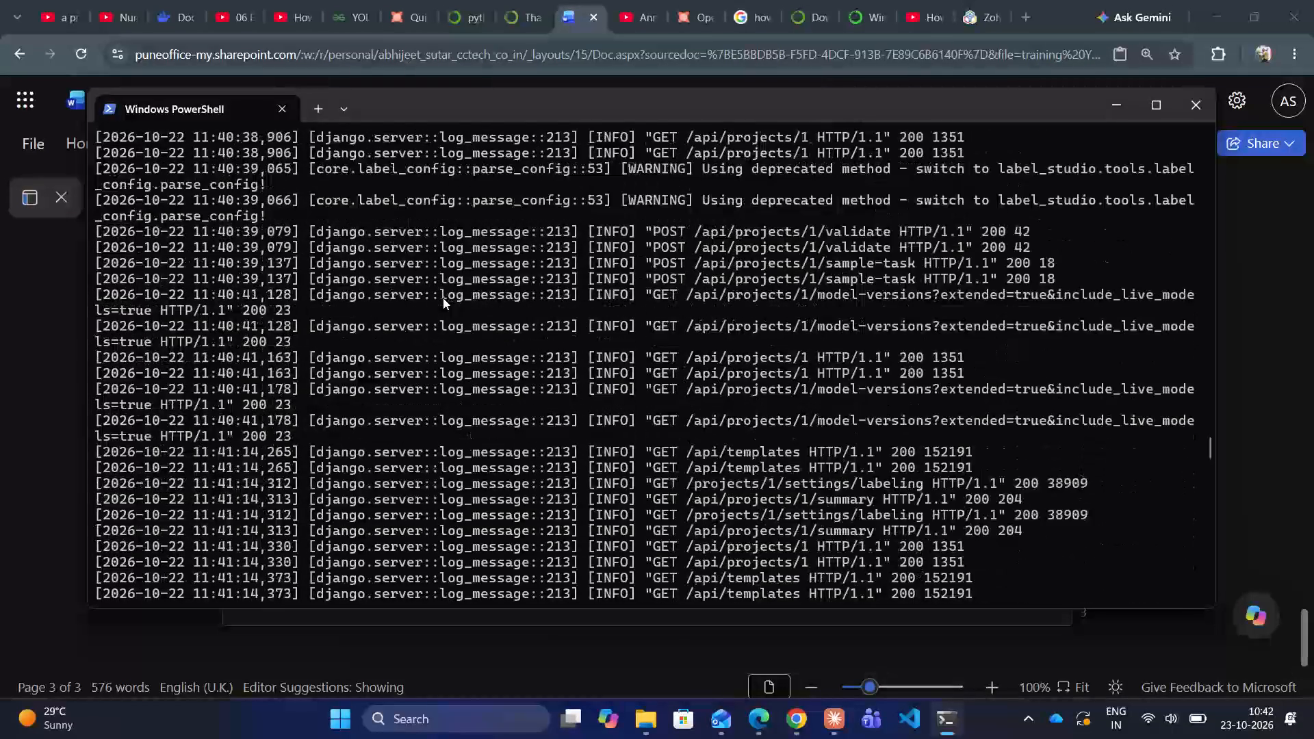
scroll(443, 298, "down", 10)
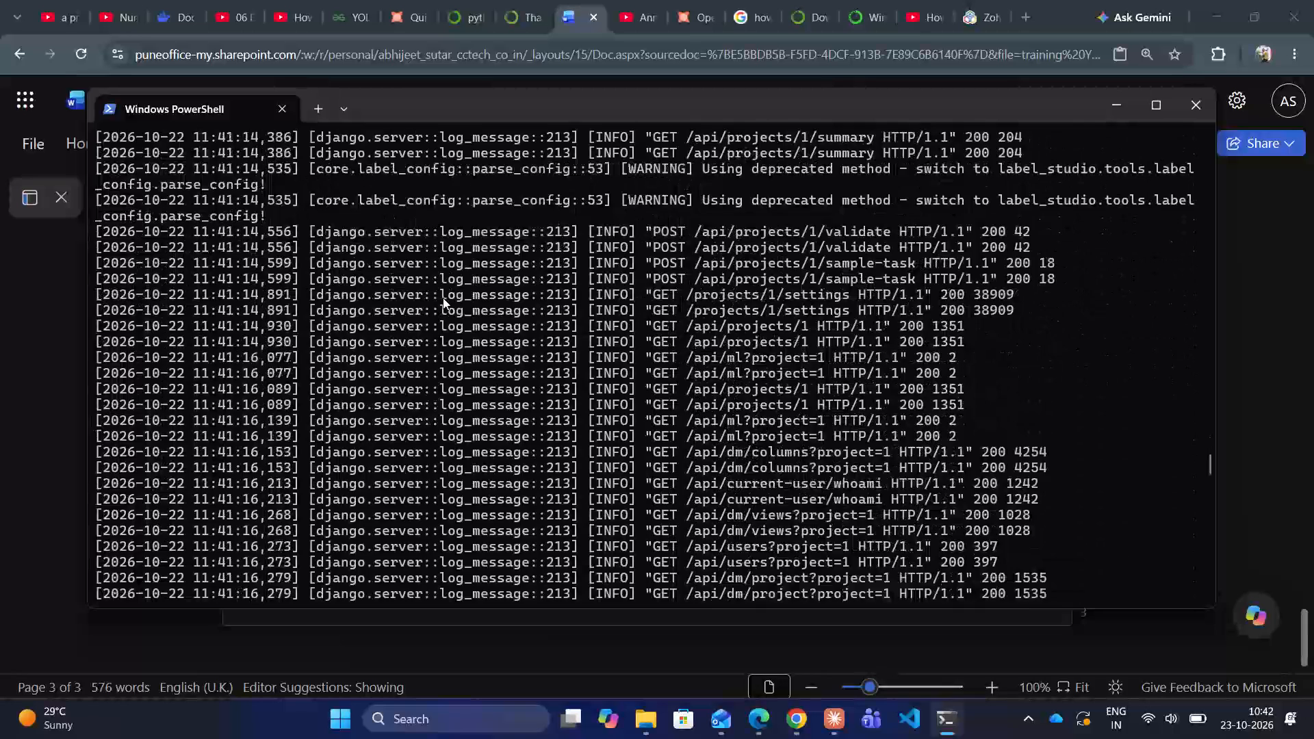
scroll(443, 298, "down", 9)
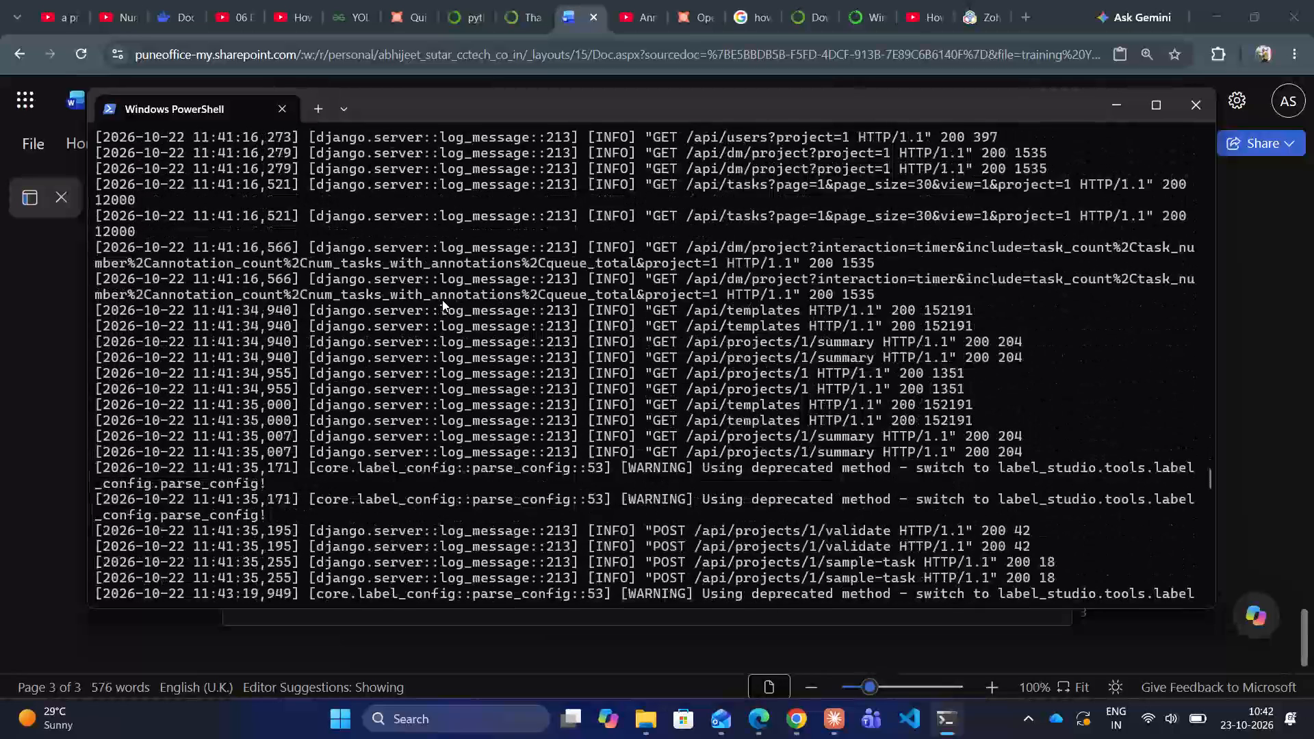
Examine the labeling configuration and local file storage errors through to the end of the PowerShell log.
scroll(442, 300, "down", 6)
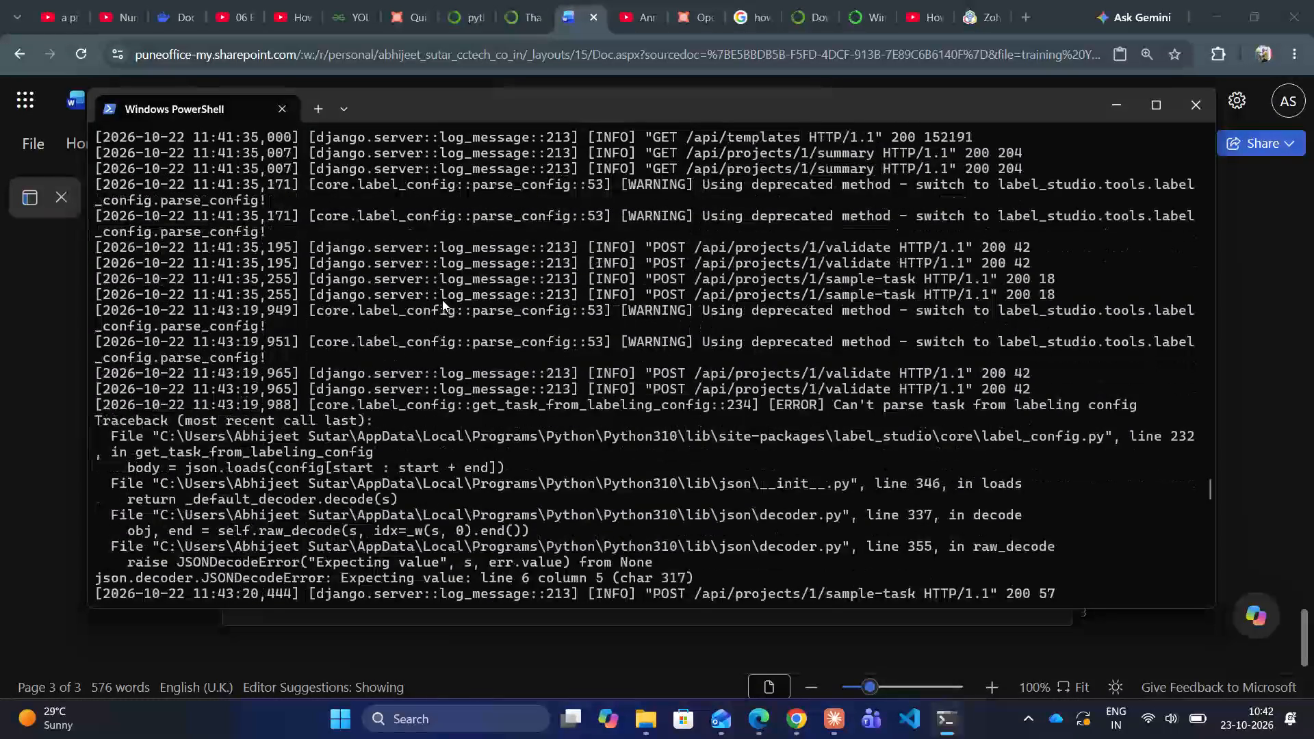
scroll(442, 300, "down", 1)
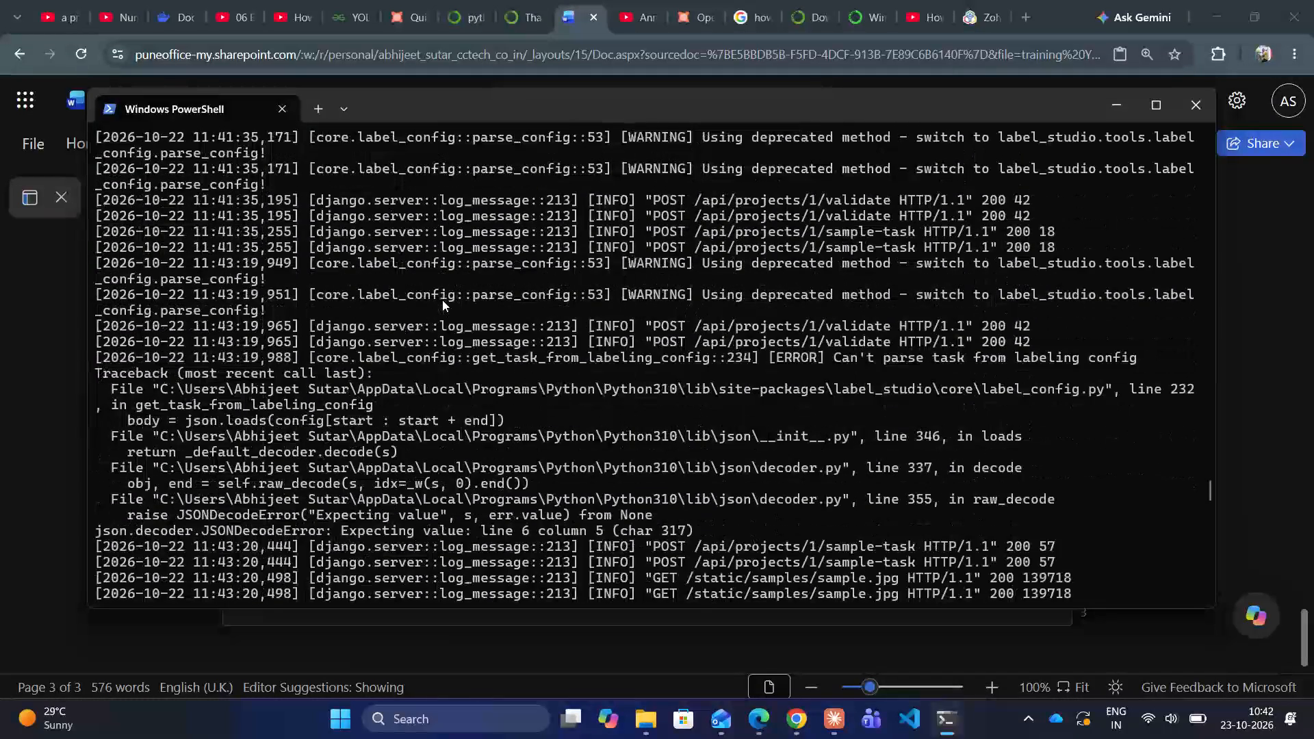
scroll(442, 300, "down", 4)
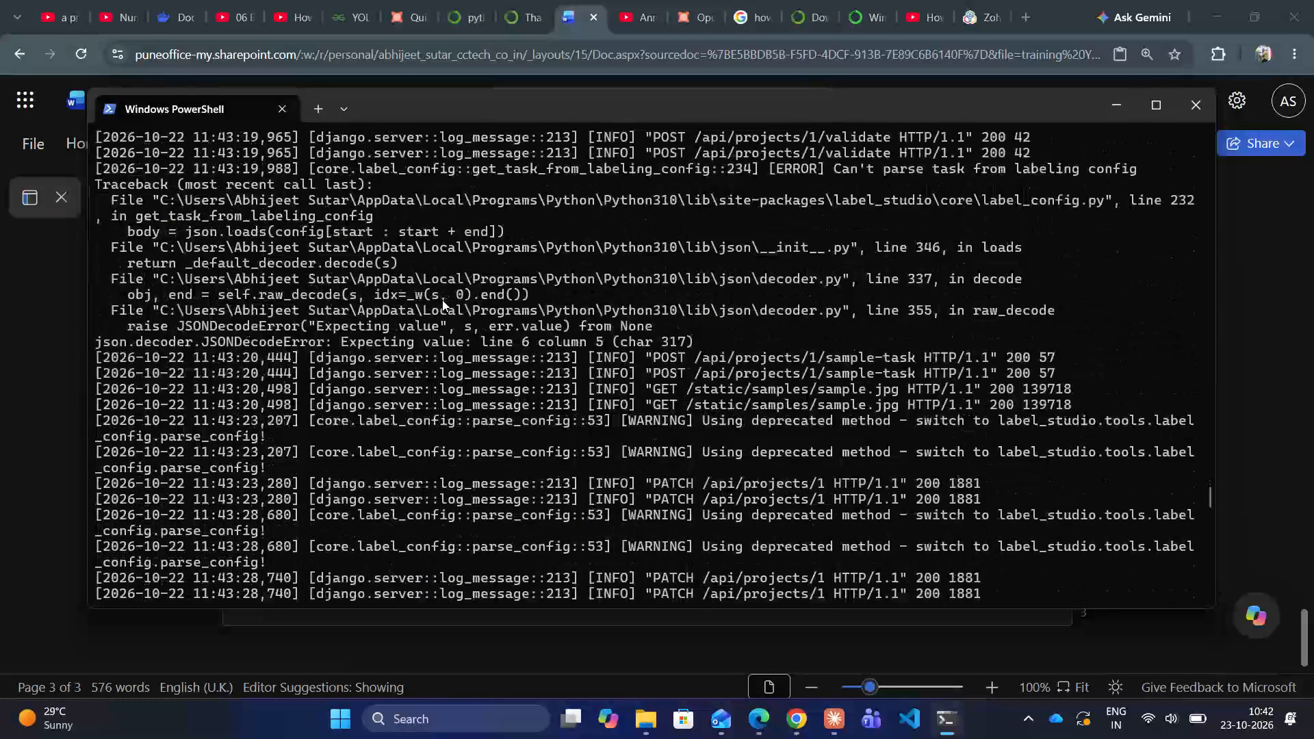
scroll(442, 300, "down", 11)
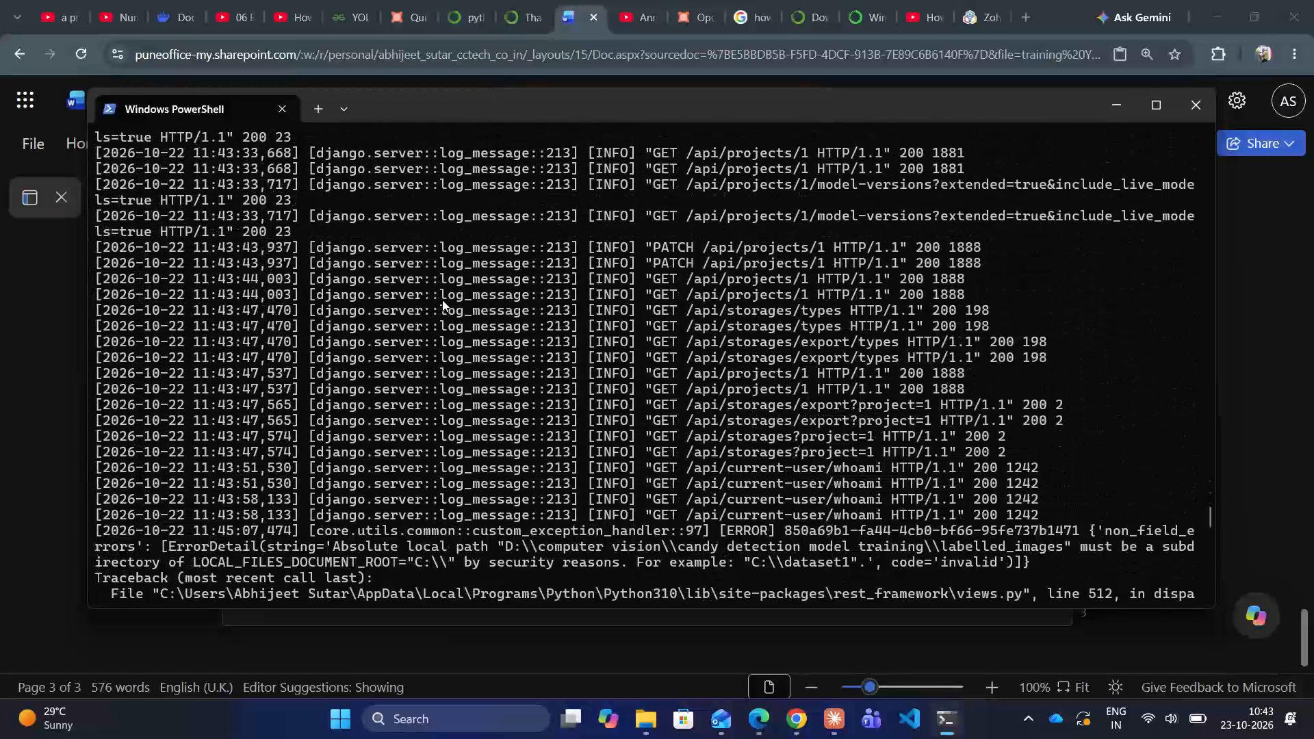
scroll(442, 300, "down", 3)
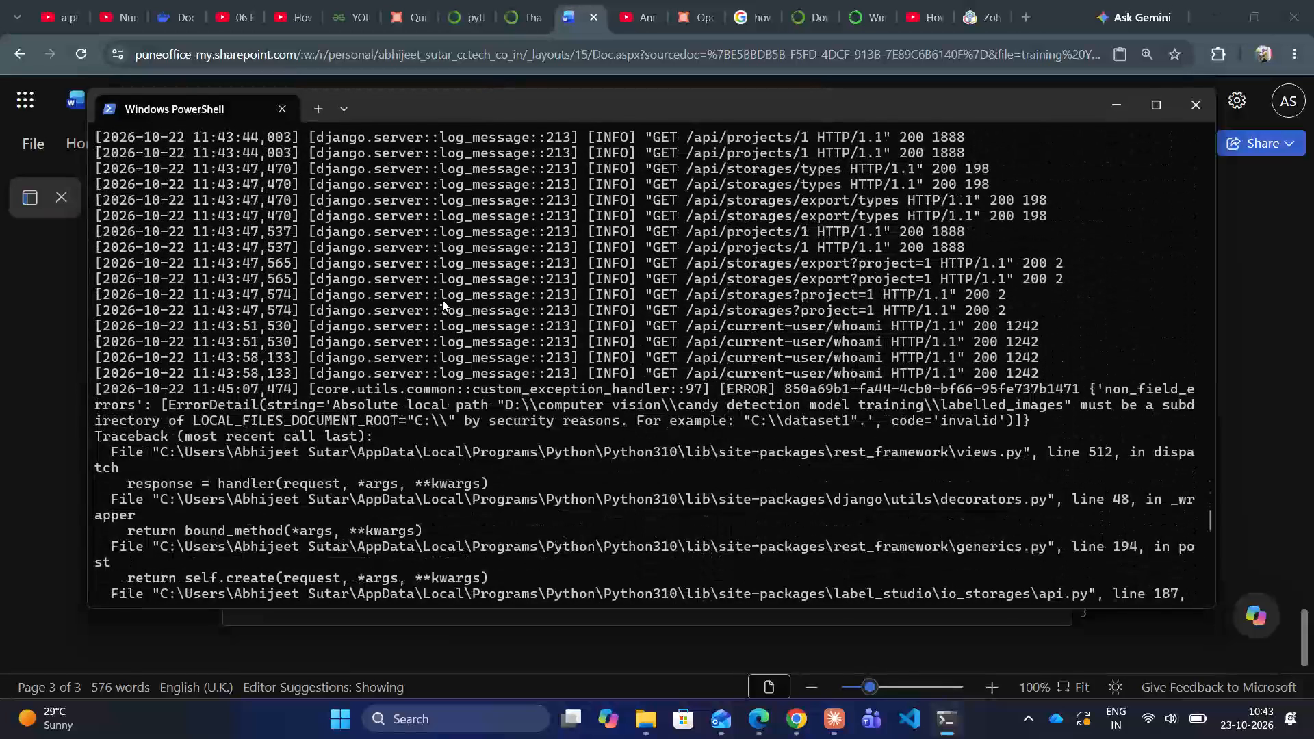
scroll(442, 300, "down", 6)
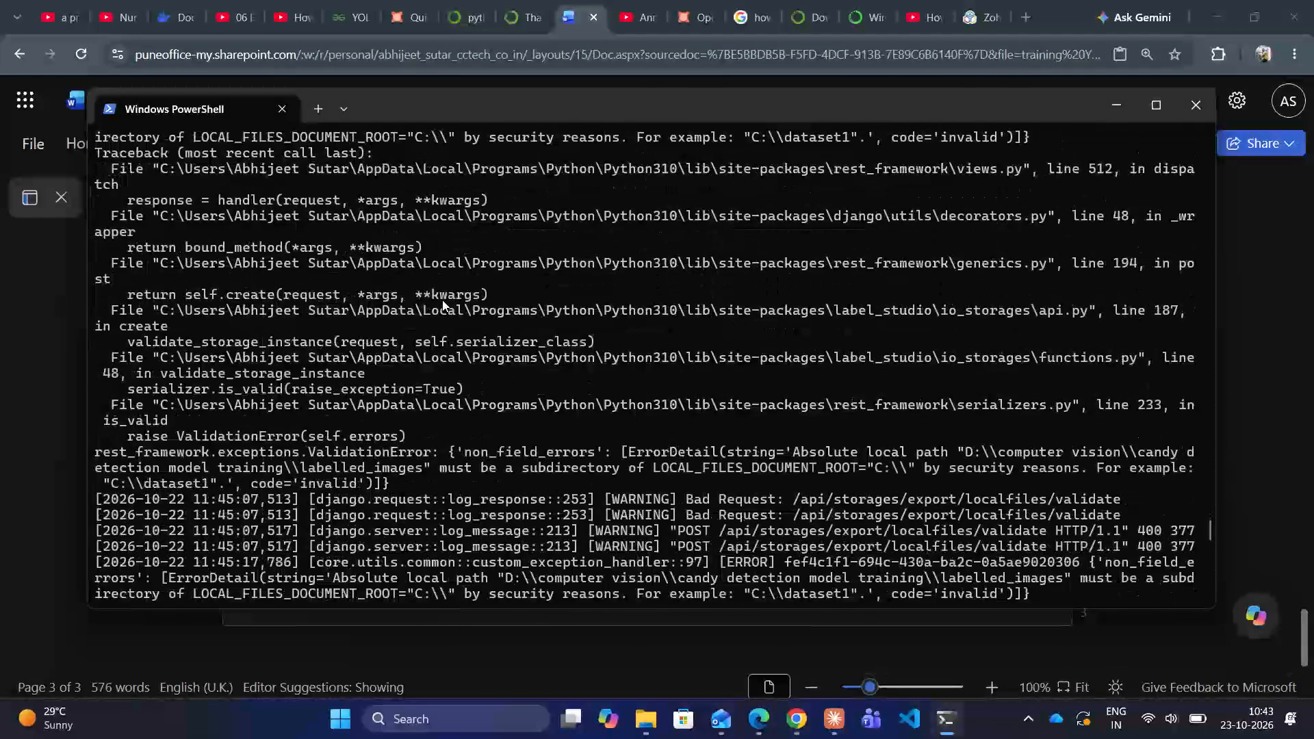
scroll(442, 300, "down", 12)
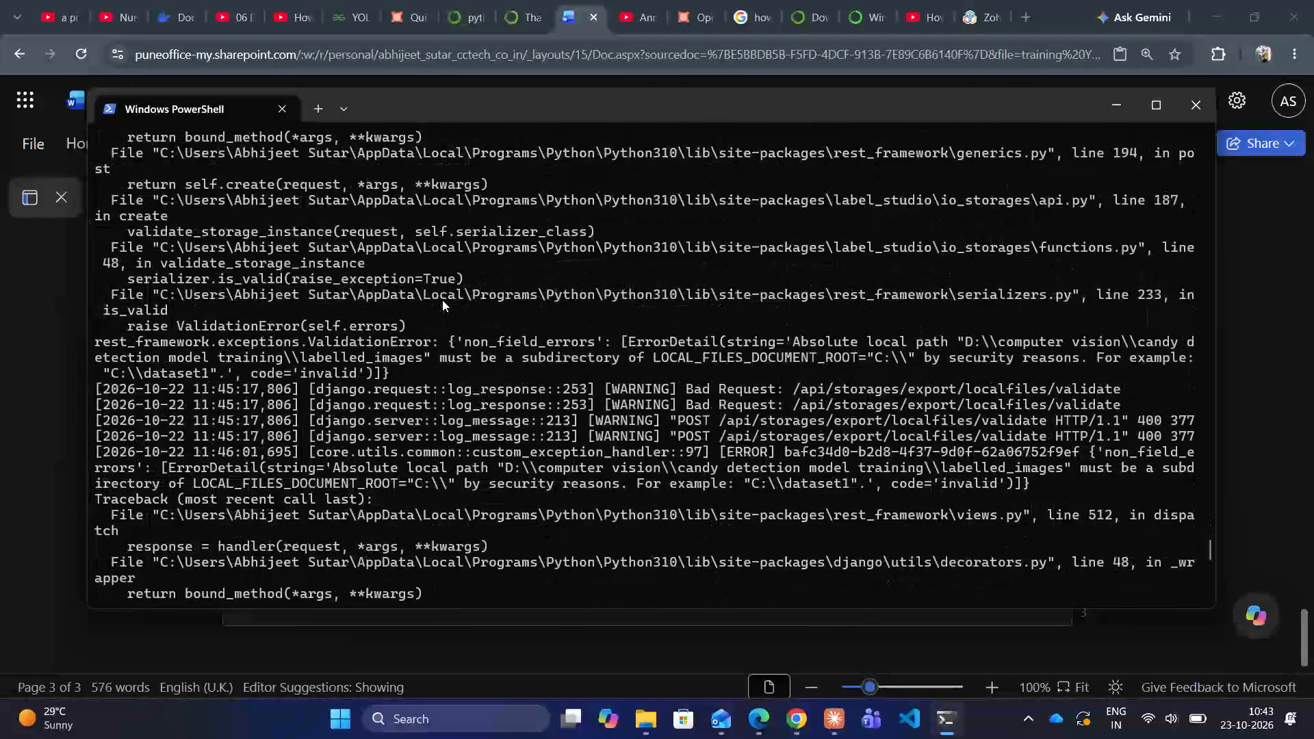
scroll(442, 300, "down", 12)
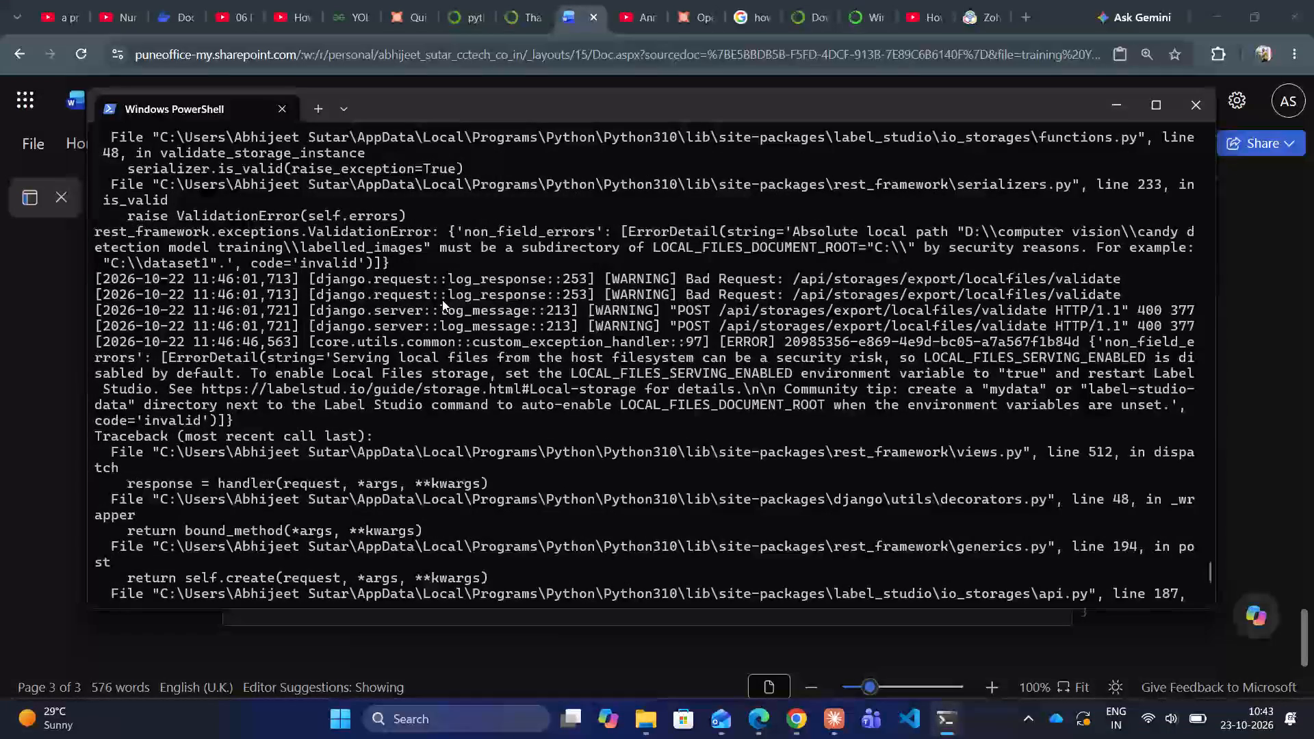
scroll(442, 300, "down", 5)
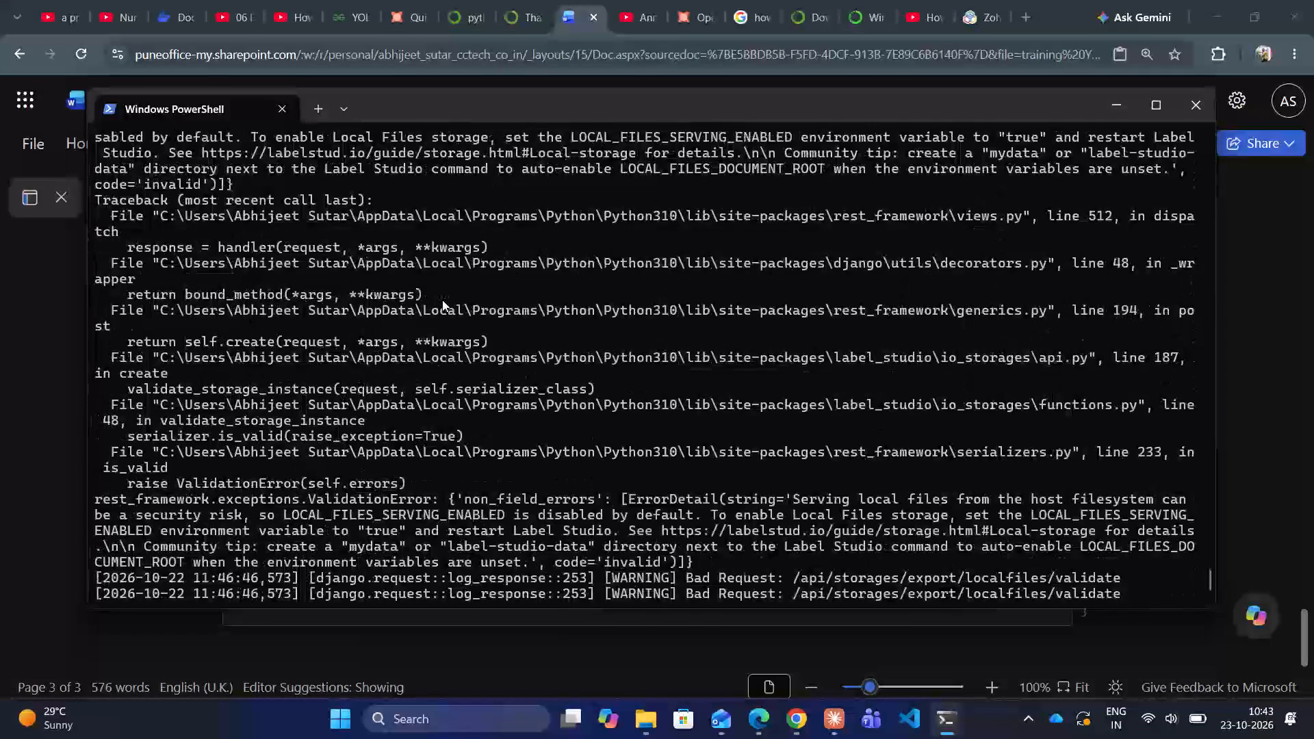
scroll(442, 300, "down", 5)
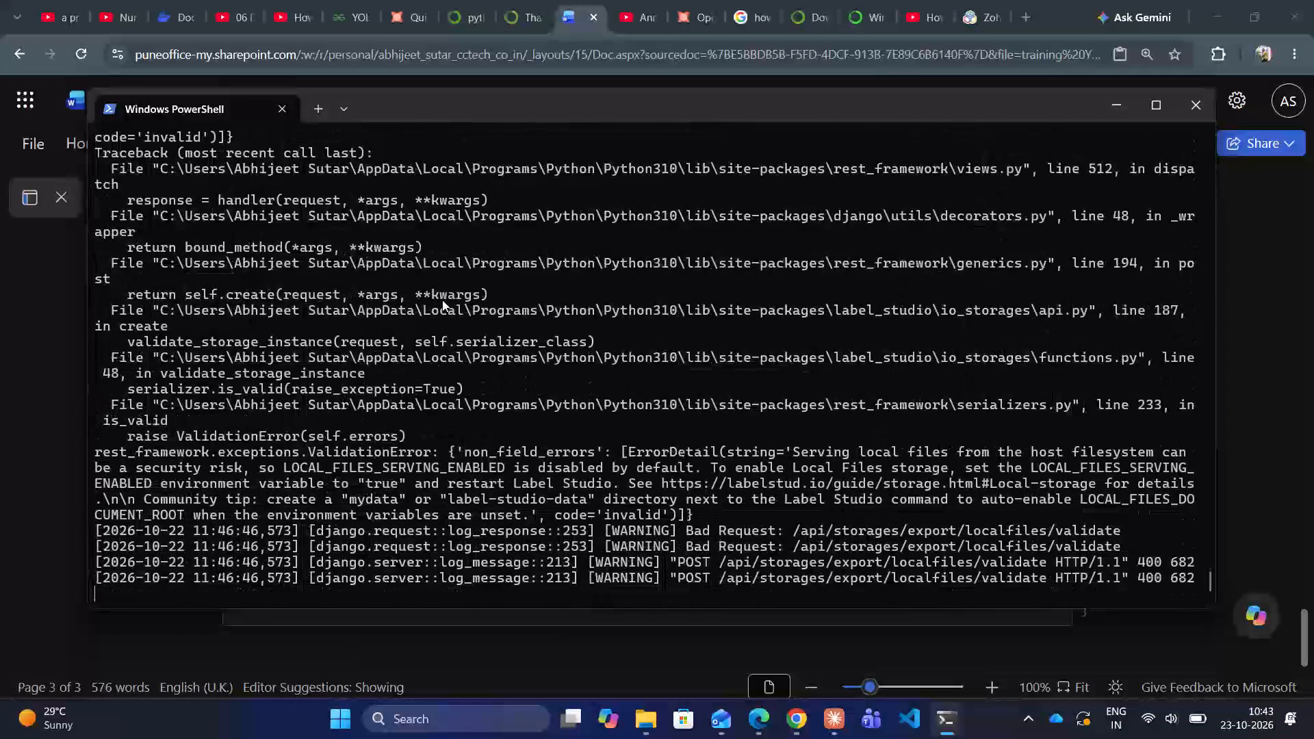
scroll(442, 300, "down", 6)
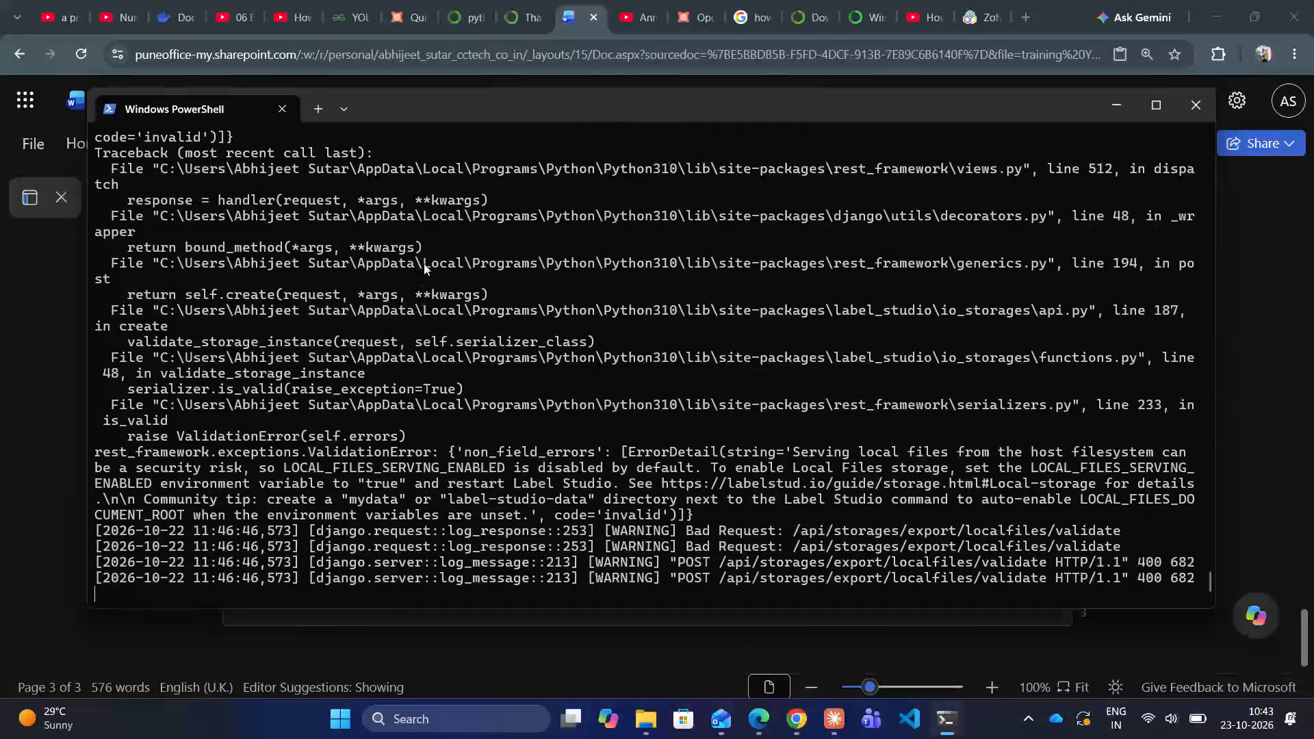
Switch to the Anaconda Prompt window and trace its history from the server log back to the first conda commands.
left_click(957, 713)
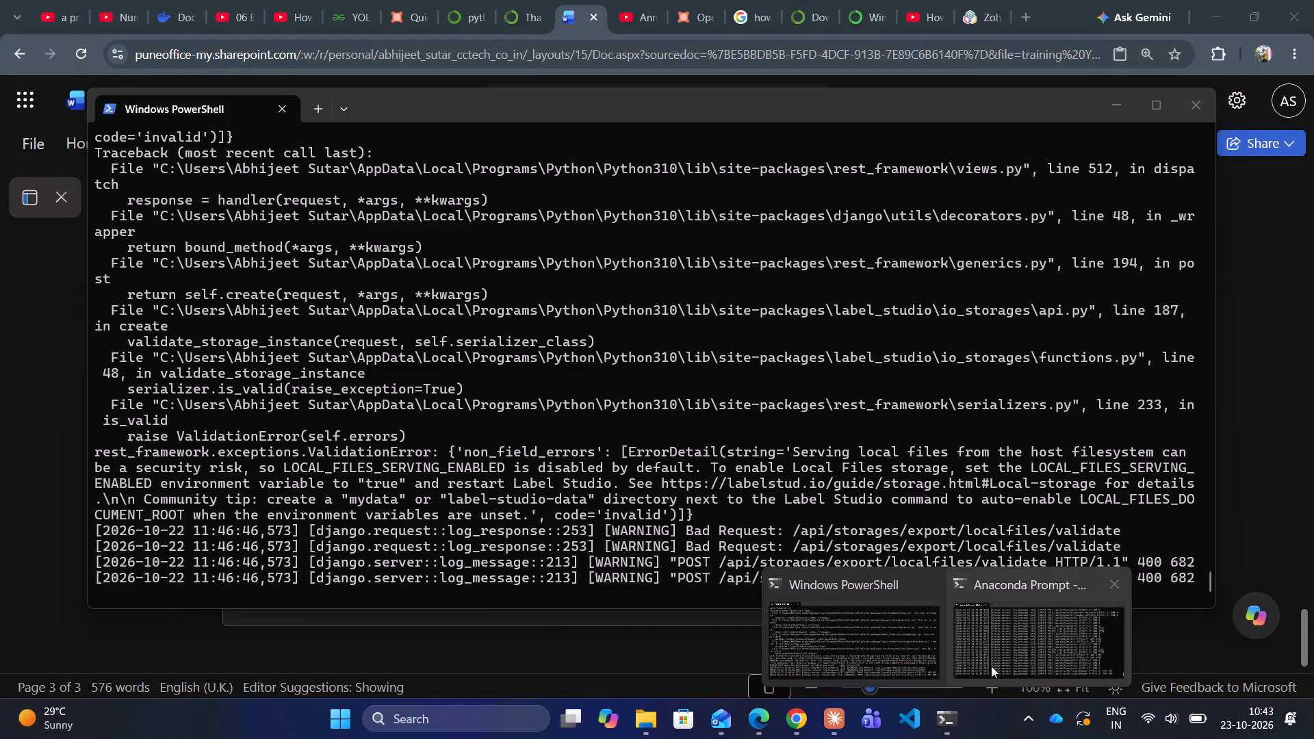
left_click(1005, 645)
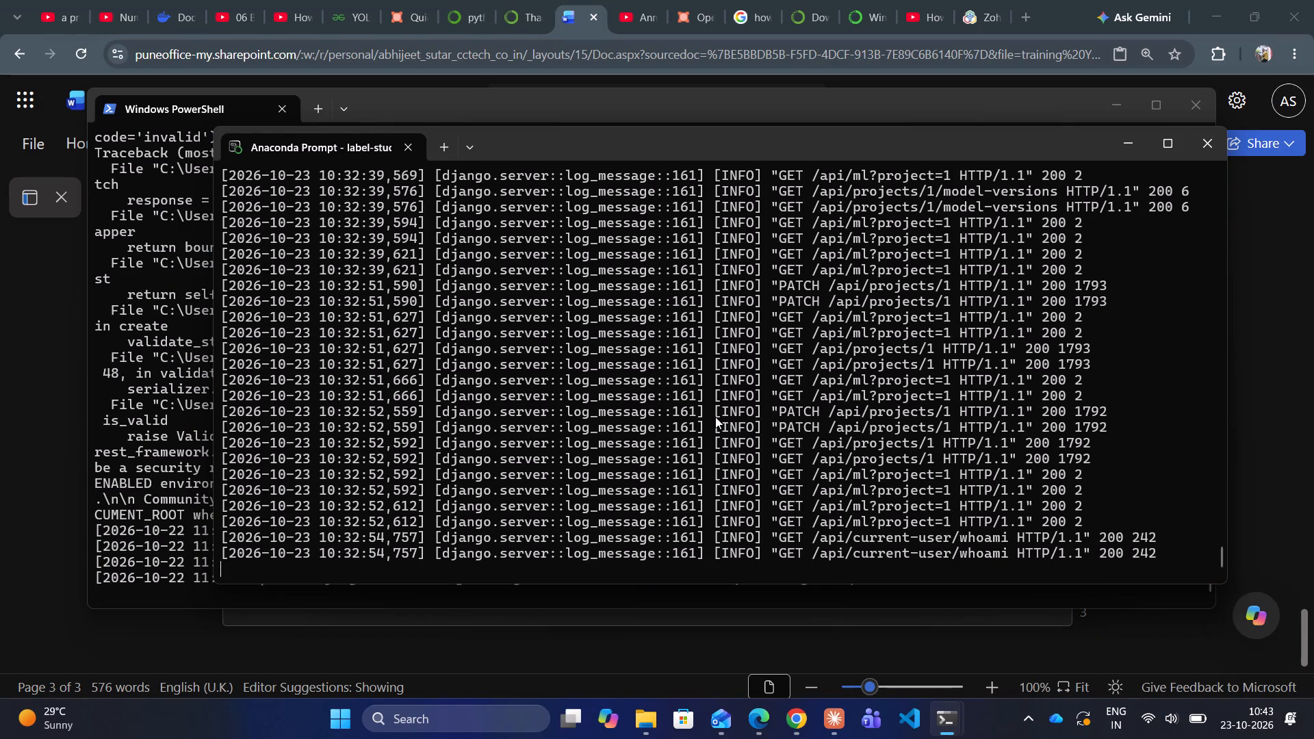
scroll(715, 417, "up", 9)
scroll(715, 417, "down", 3)
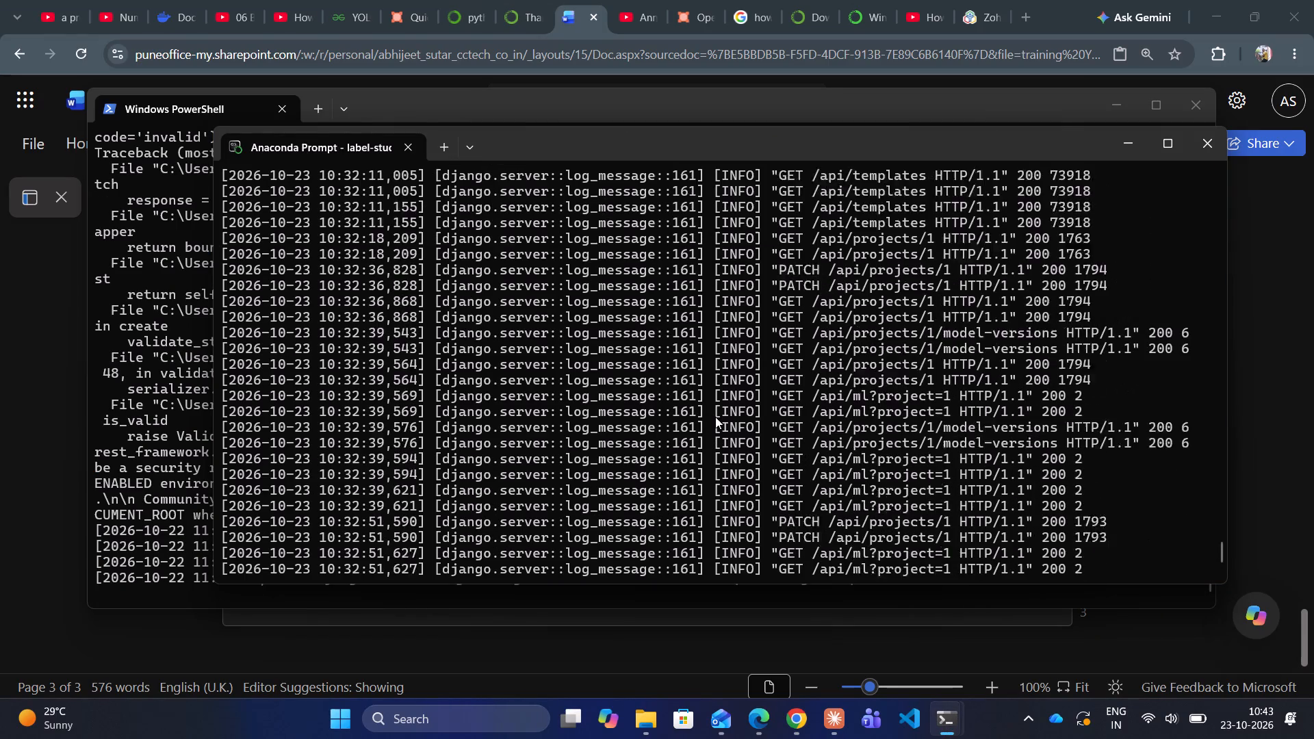
scroll(715, 417, "down", 20)
scroll(715, 417, "down", 2)
scroll(714, 417, "up", 5)
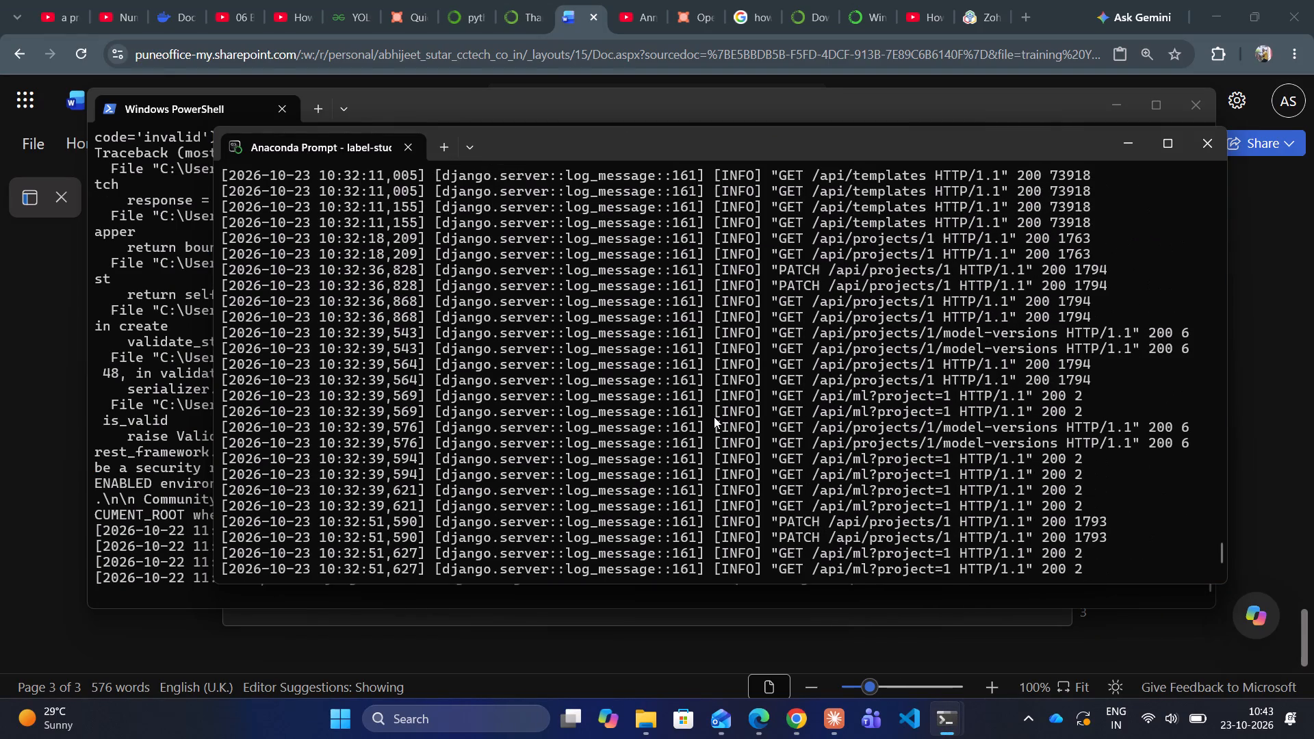
left_click_drag(1218, 552, 1218, 478)
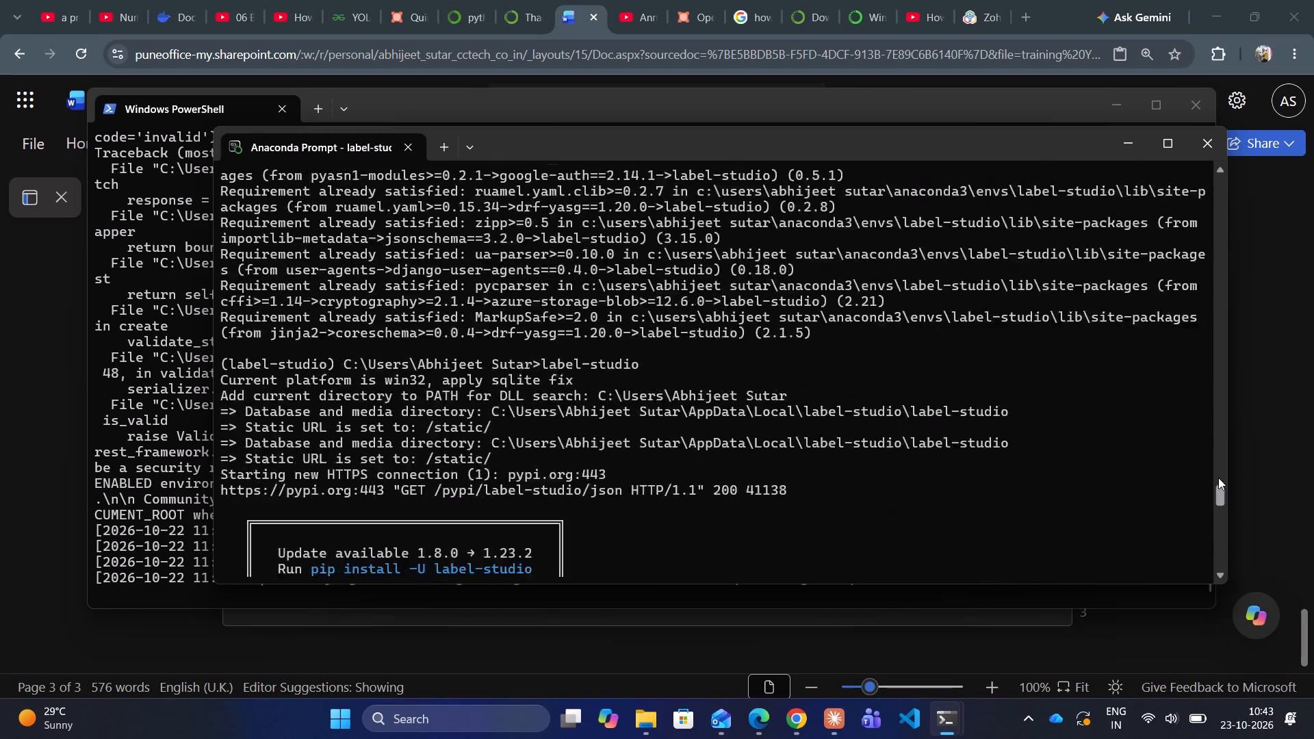
left_click_drag(1218, 478, 1222, 179)
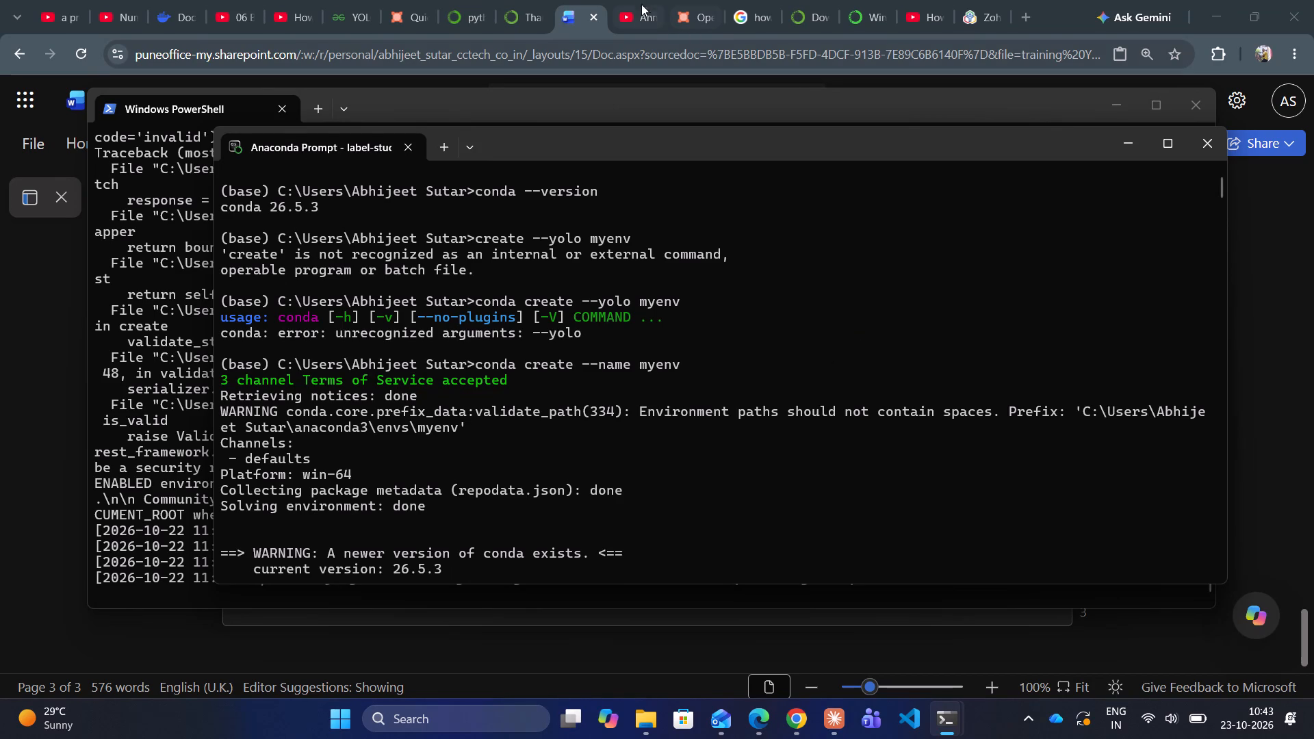
Switch to the browser and view the Label Studio home page at labelstud.io with its Quick Start commands.
left_click(691, 19)
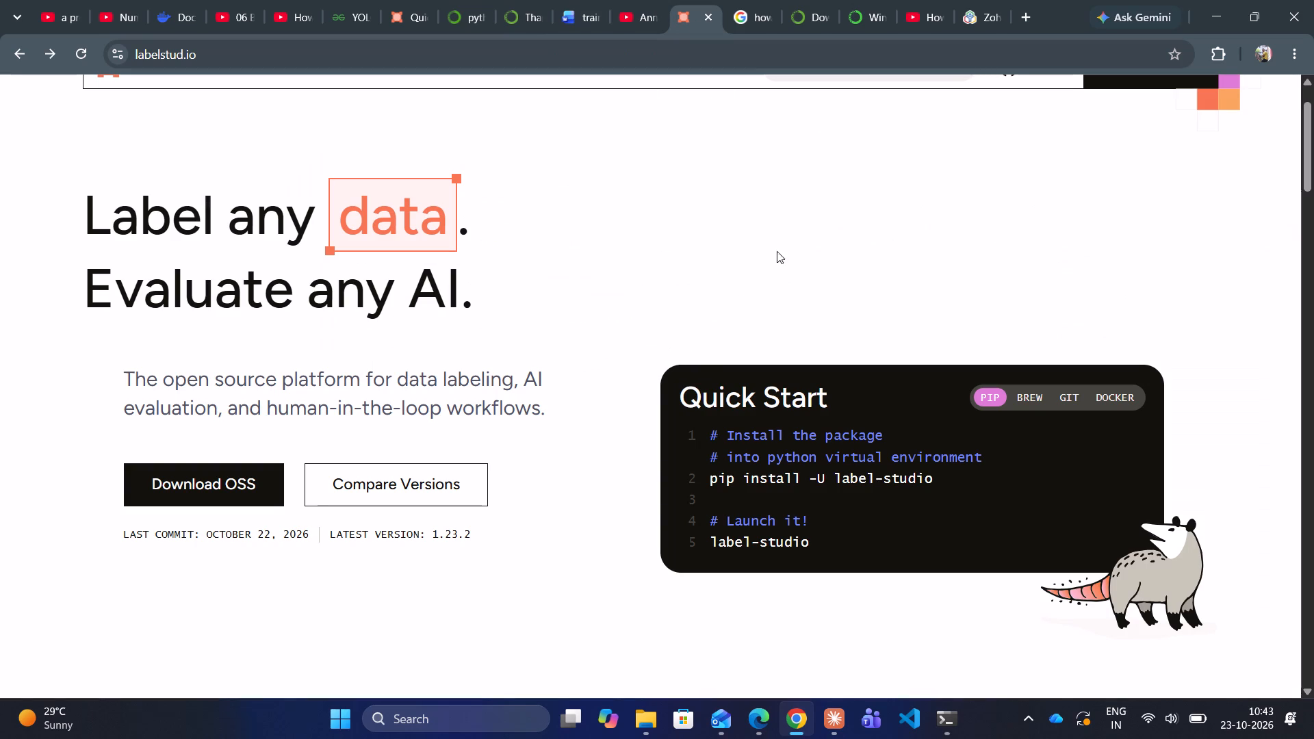
In the "training YOLO model" Word document, extend list item 4, "For this there is a process", with "before installing this label-studio".
left_click(589, 14)
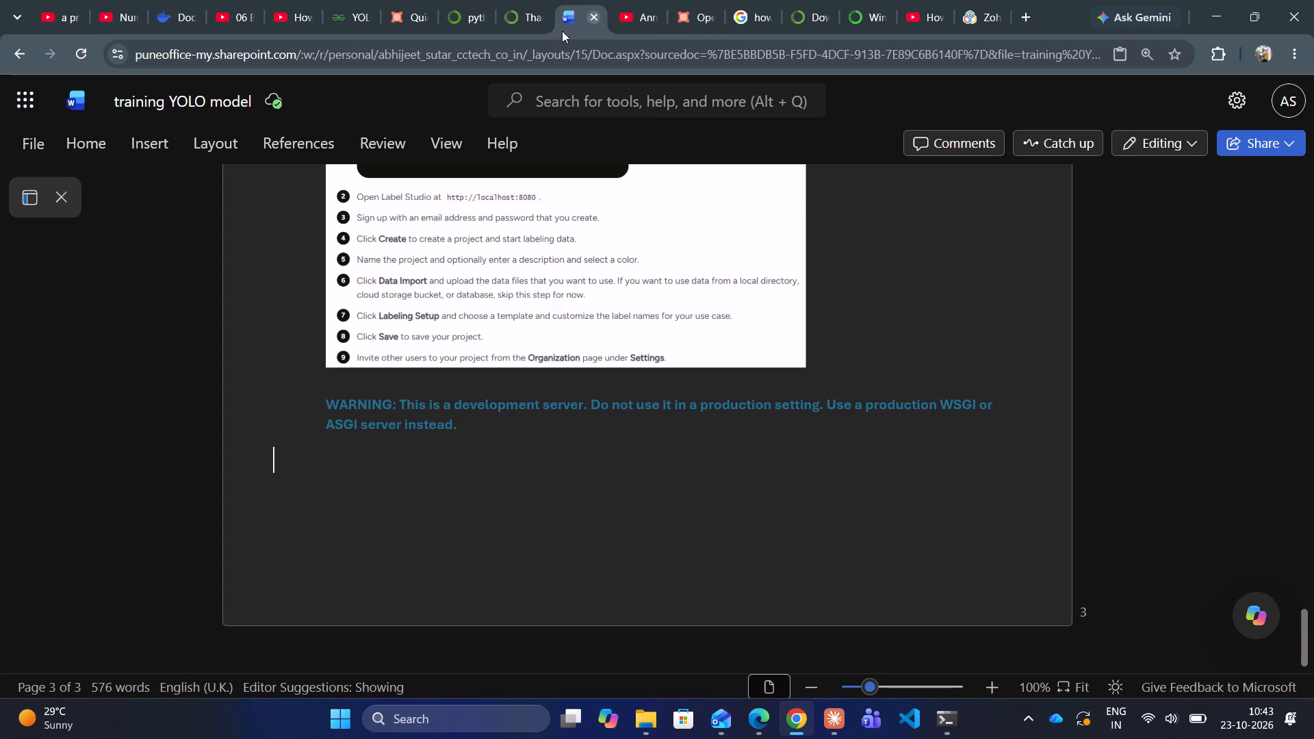
scroll(569, 534, "up", 2)
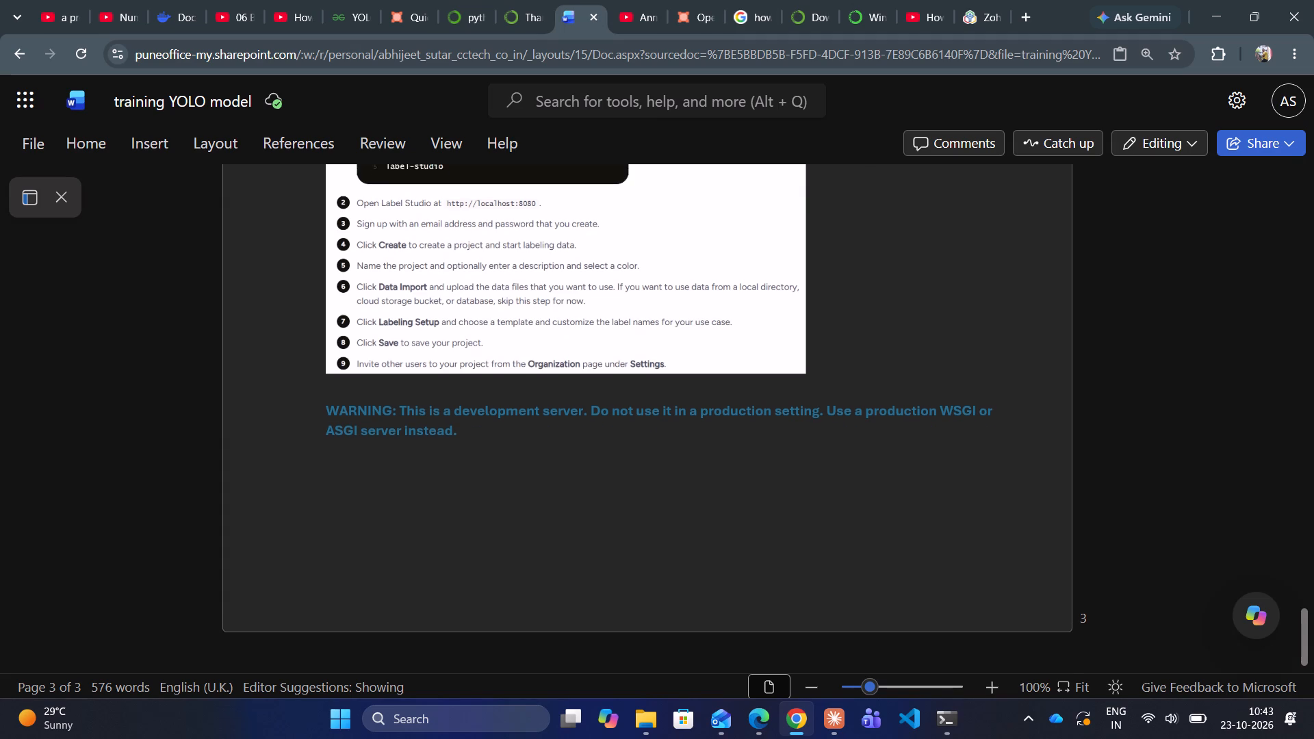
scroll(569, 534, "up", 3)
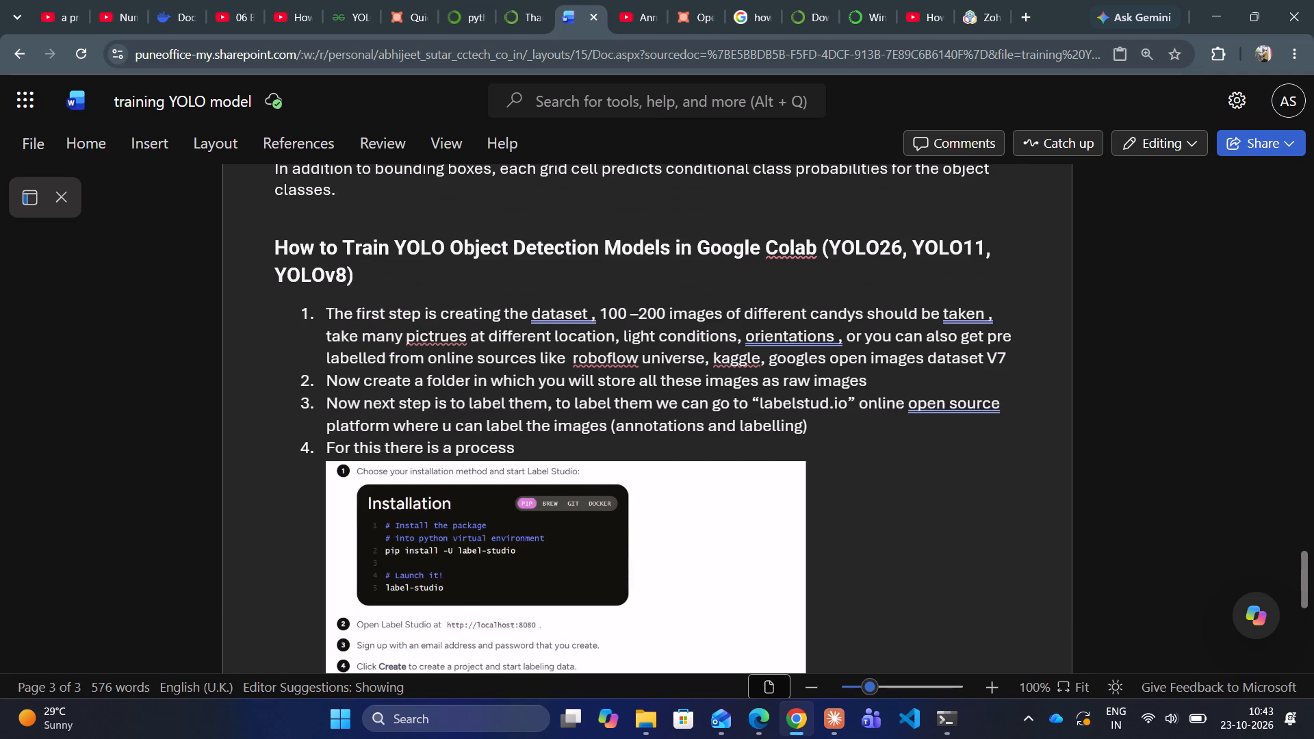
scroll(538, 550, "down", 2)
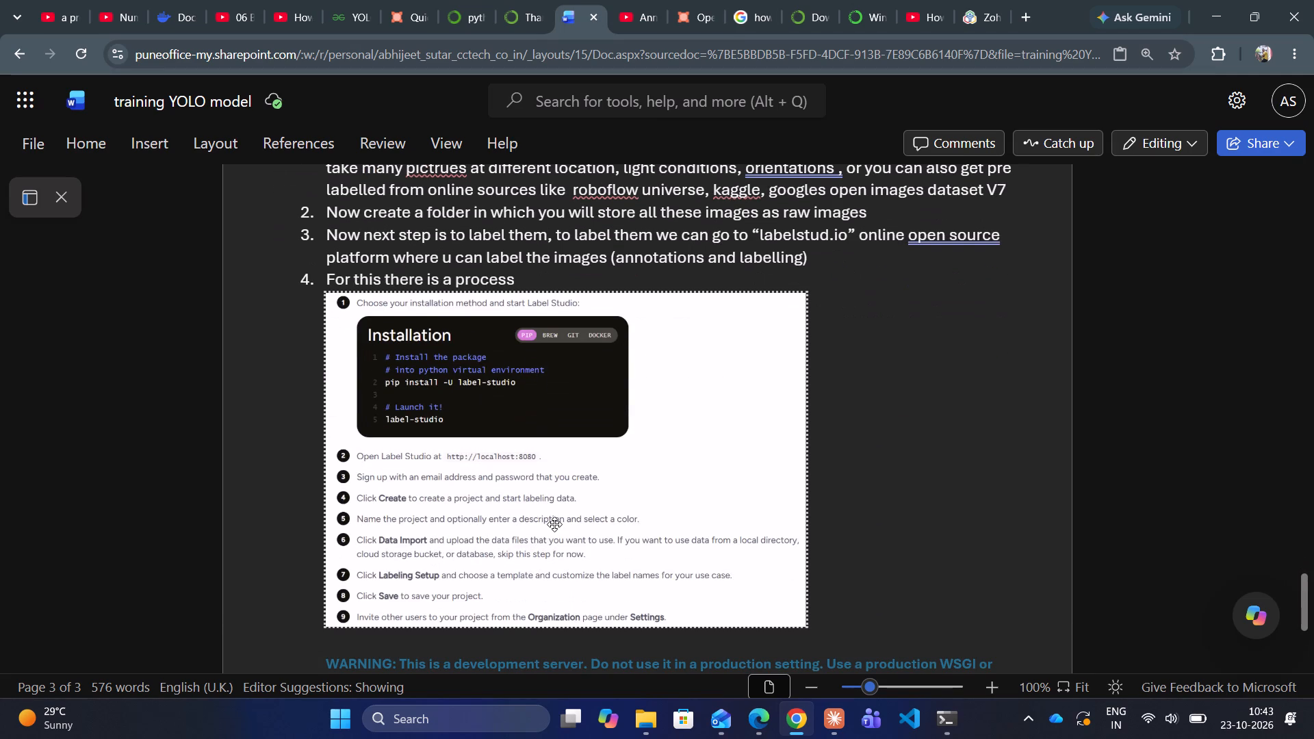
left_click(537, 278)
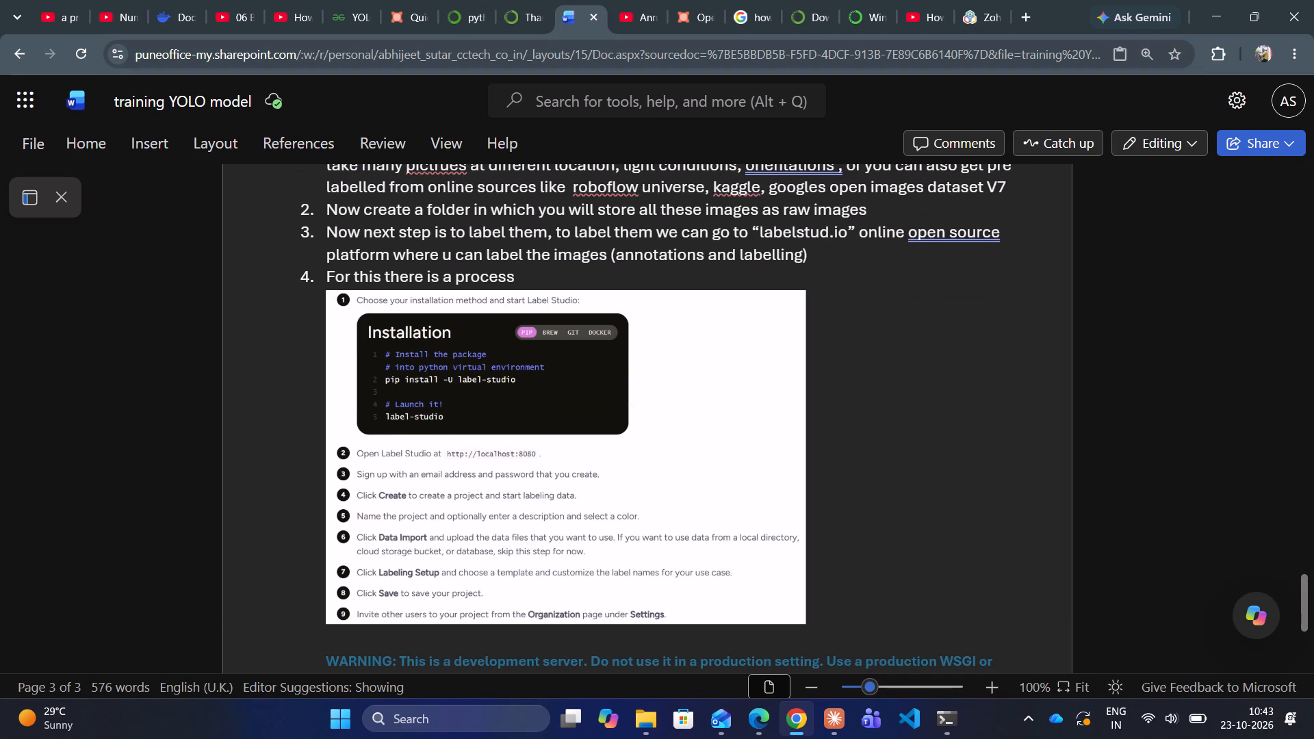
key("space")
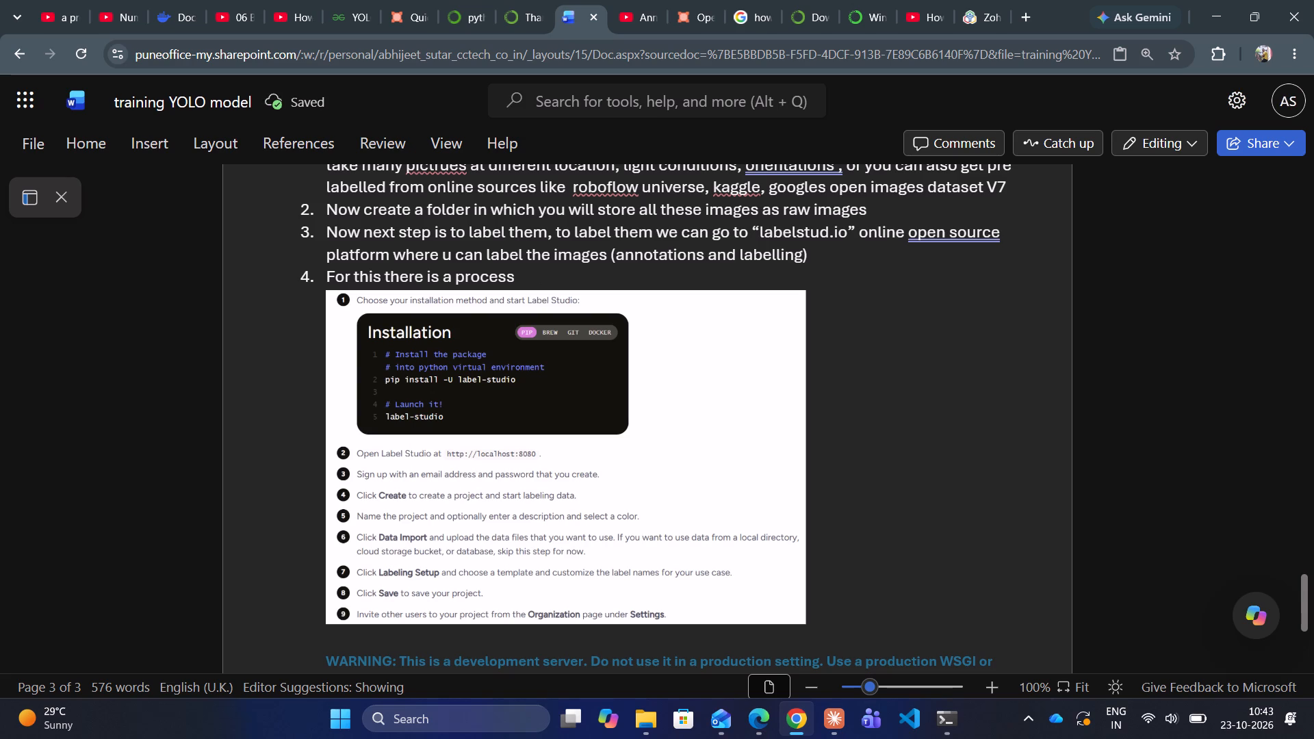
type("before")
key("space")
type("installi")
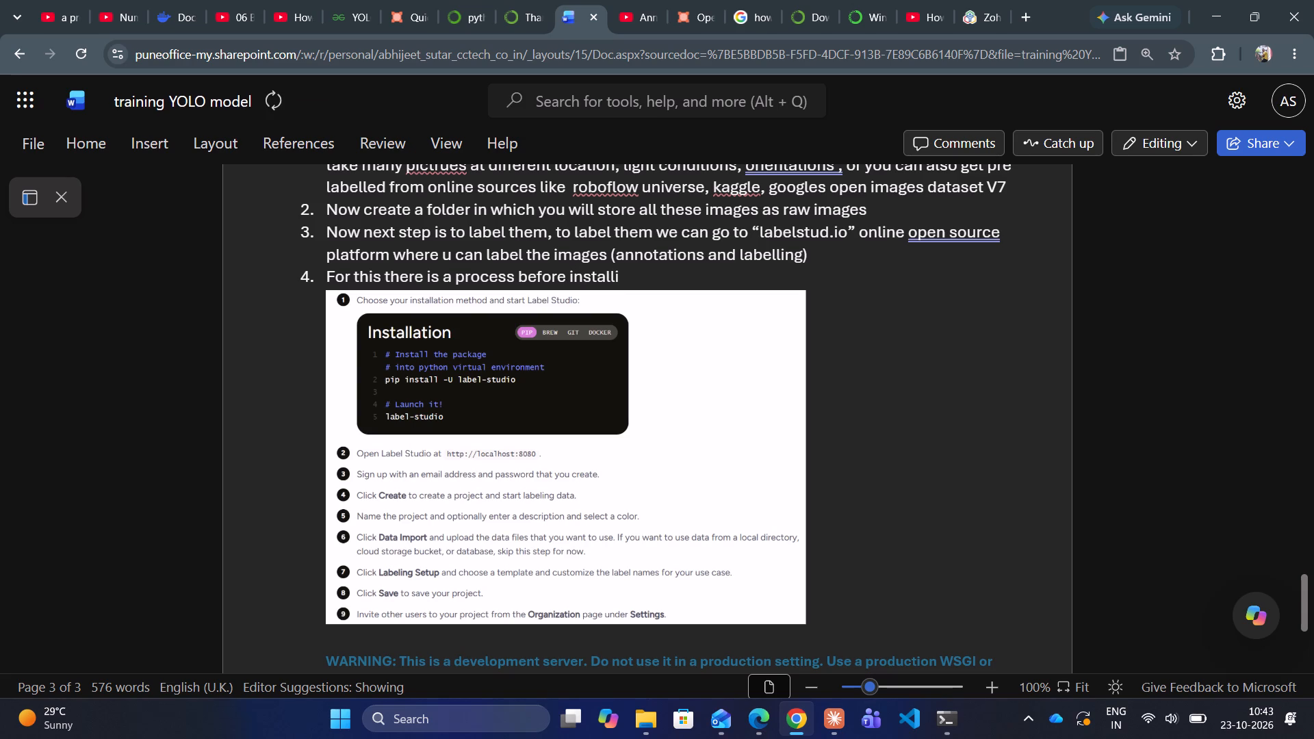
type("ng this")
key("space")
type("label")
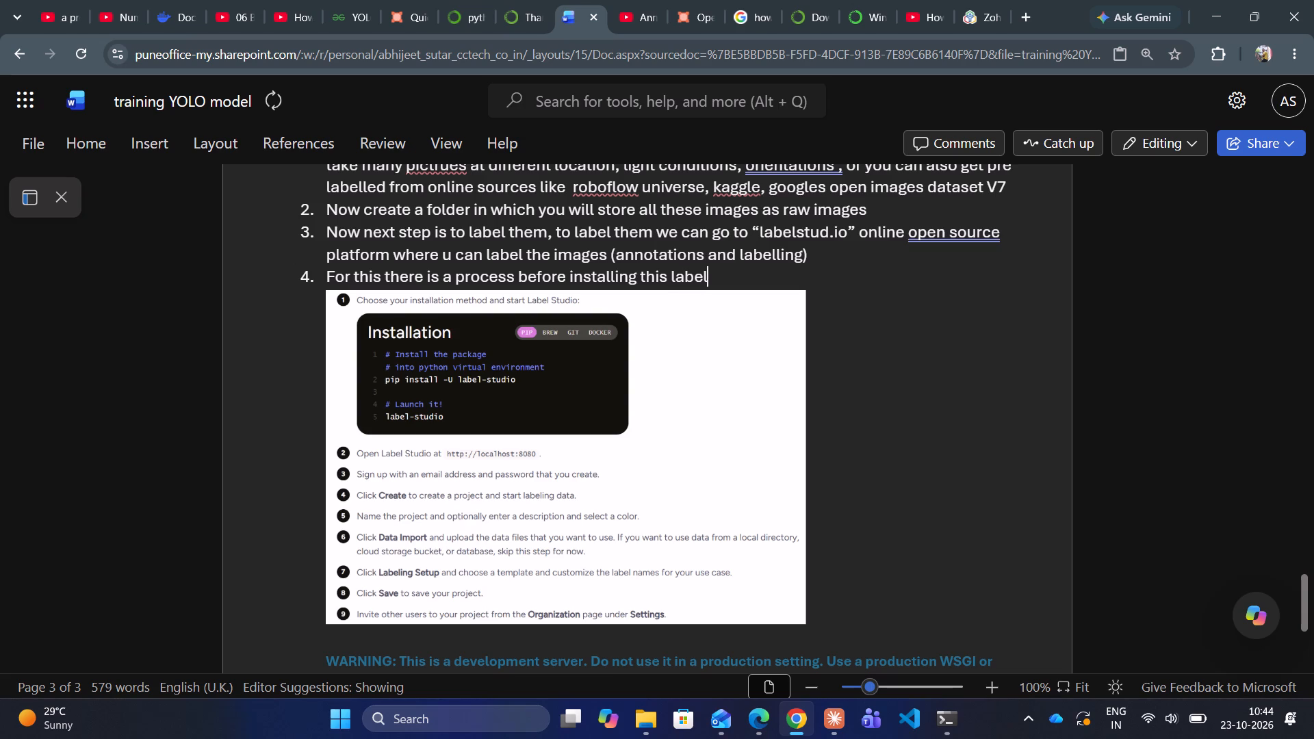
key("minus")
type("studio")
key("space")
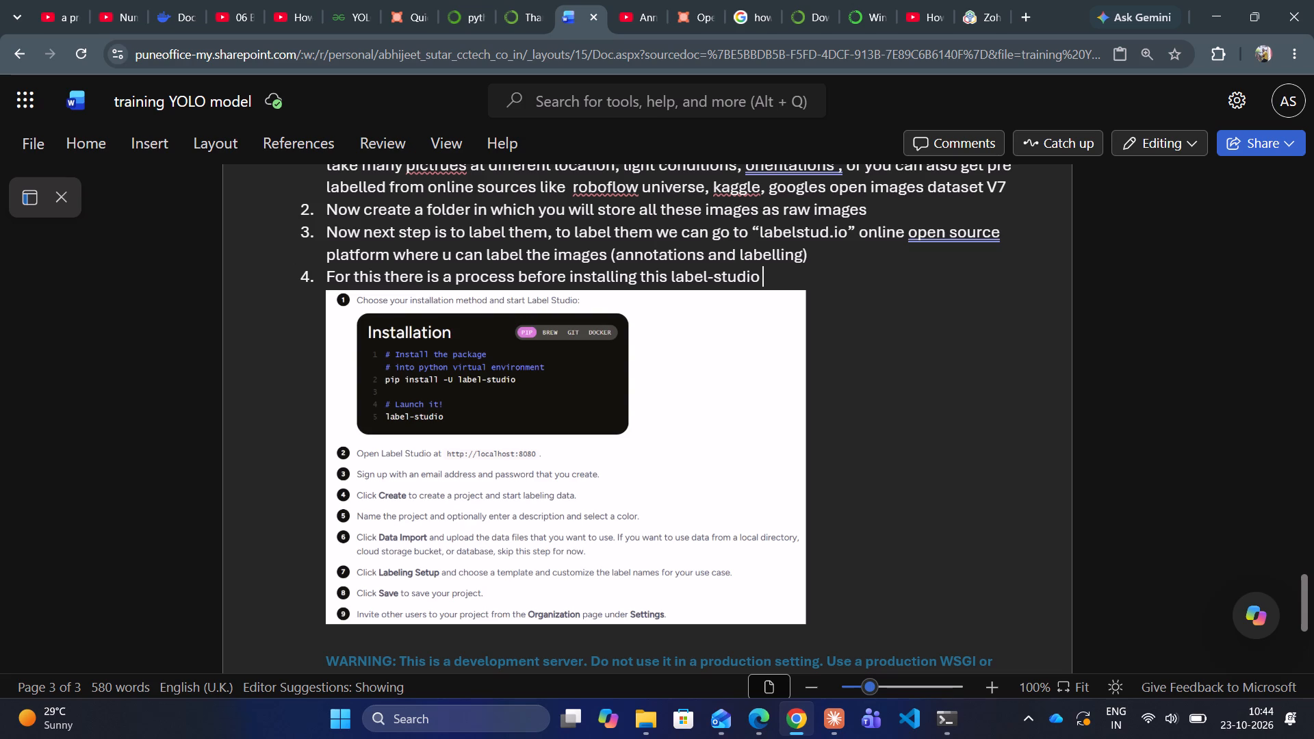
Continue list item 4 with "we have to install", making sure "to" and "install" are separated by a space.
type("we have toinstall")
key("space")
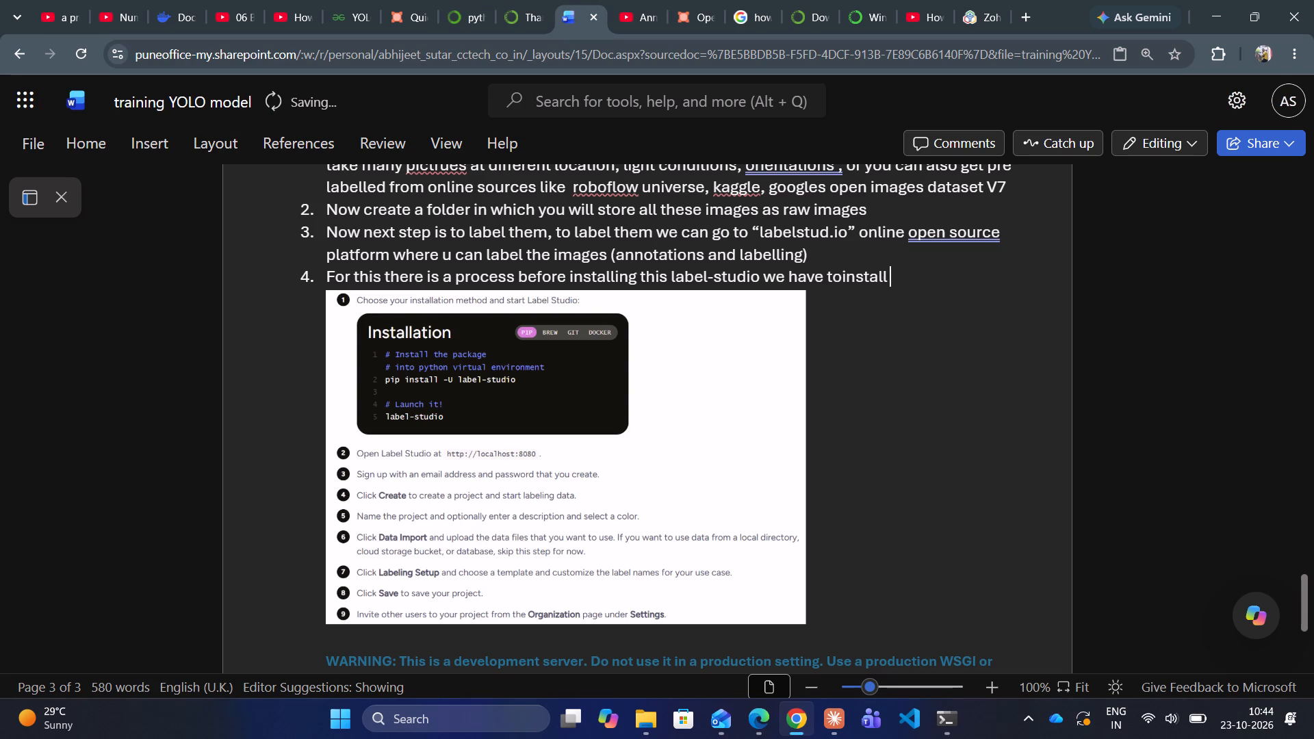
key("Left")
key("Left")
key("Left")
key("Left")
key("Left")
key("Left")
key("Left")
key("Left")
key("space")
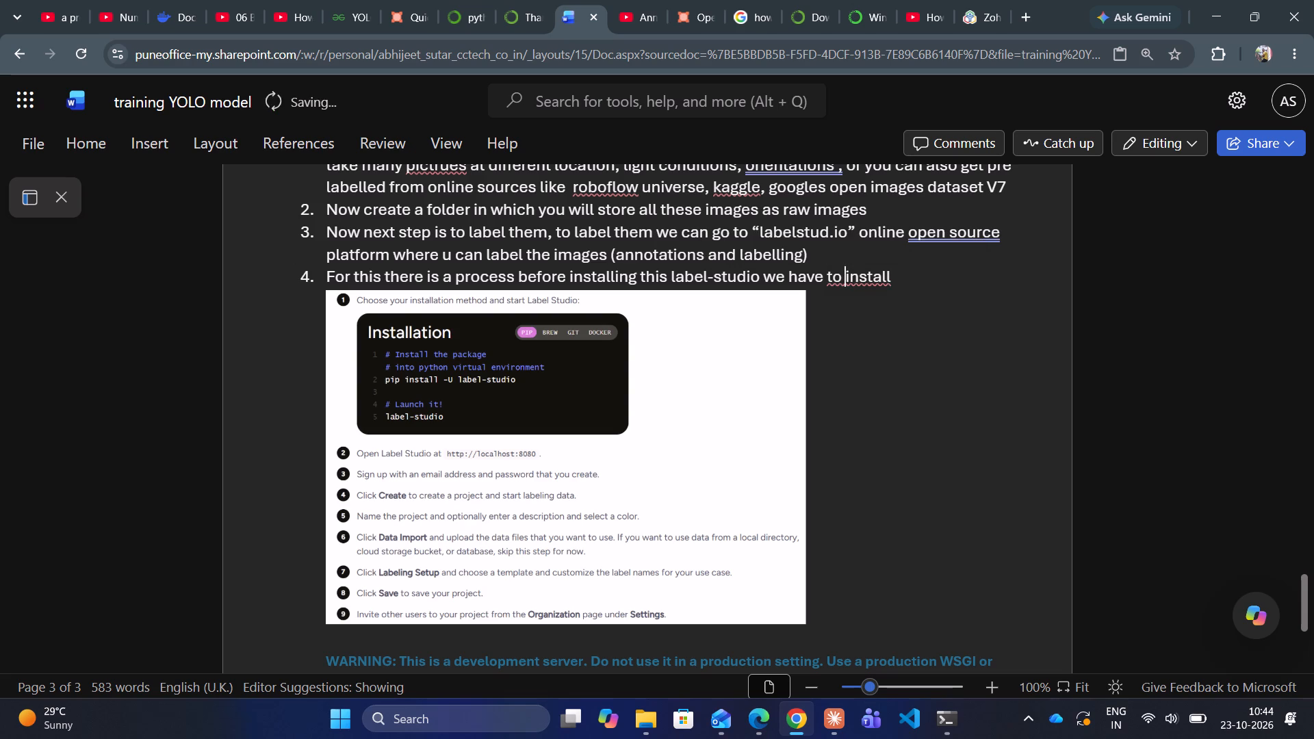
key("Right")
key("Right")
key("Right")
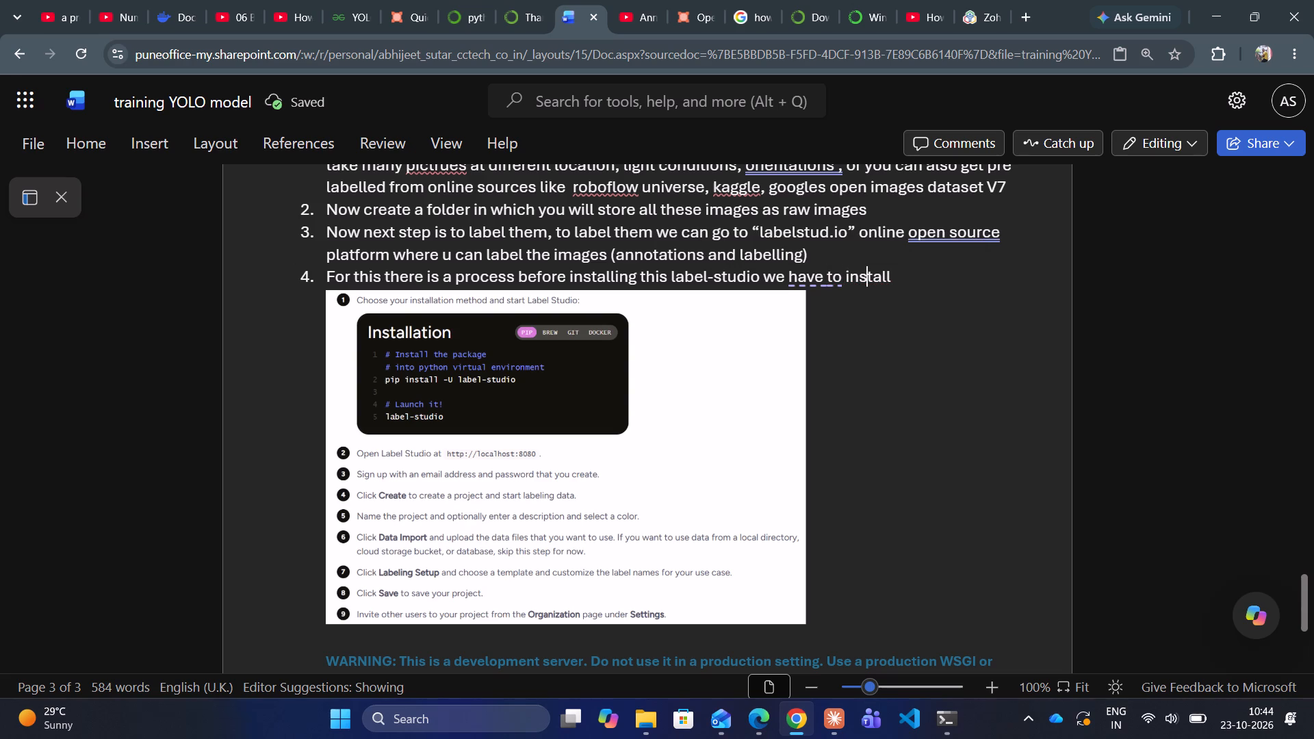
key("Right")
key("Right")
key("Right")
key("Right")
key("Right")
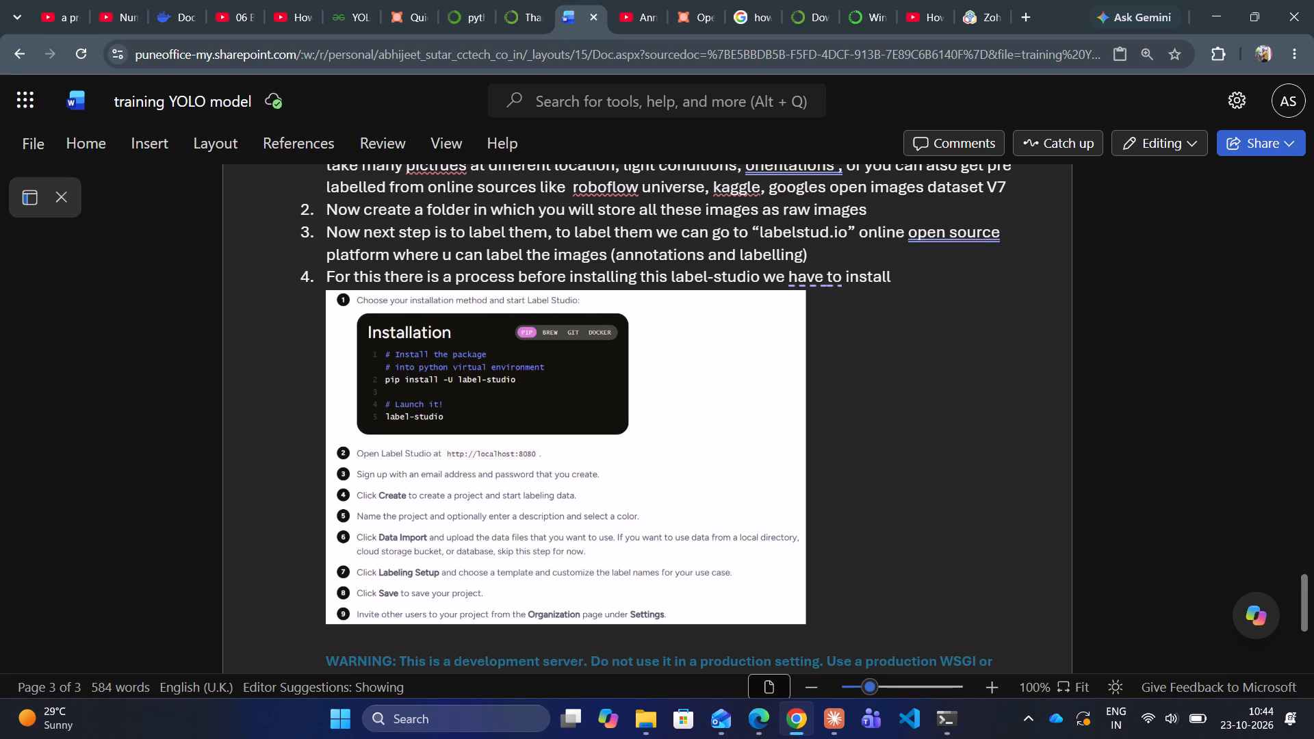
key("space")
key("BackSpace")
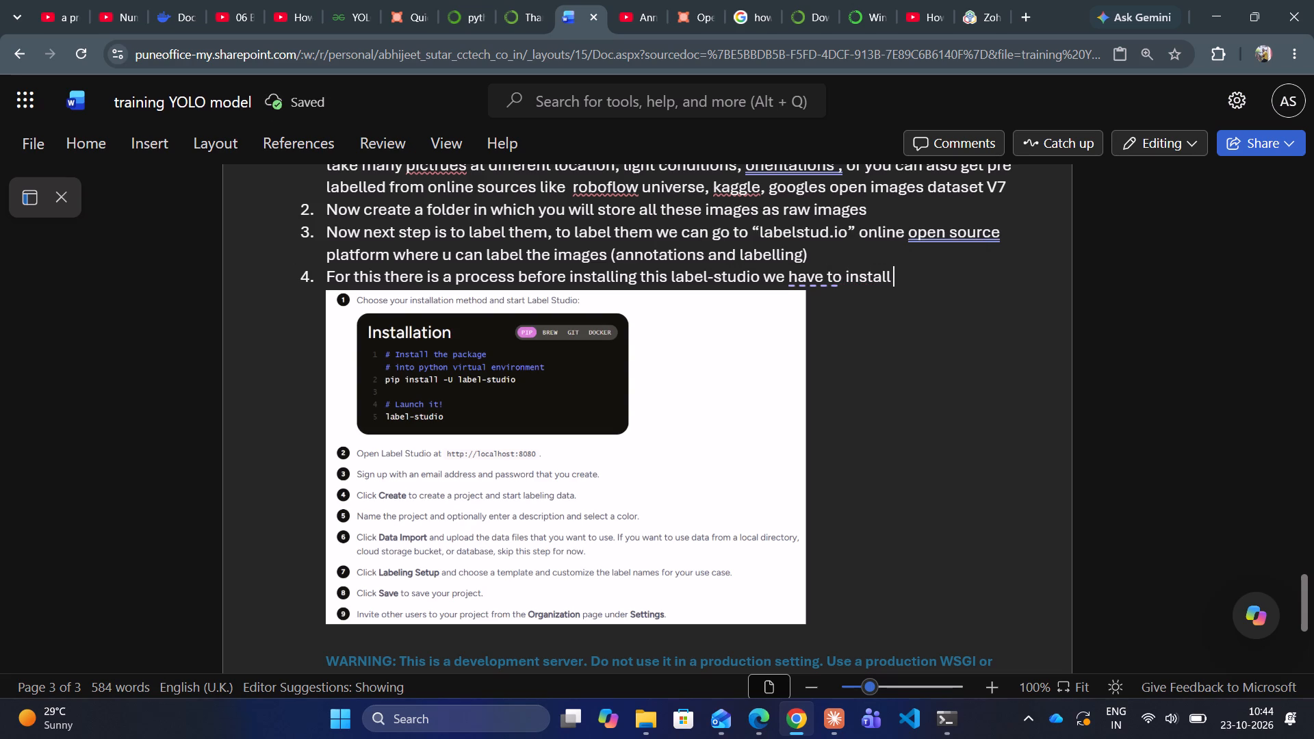
right_click(812, 278)
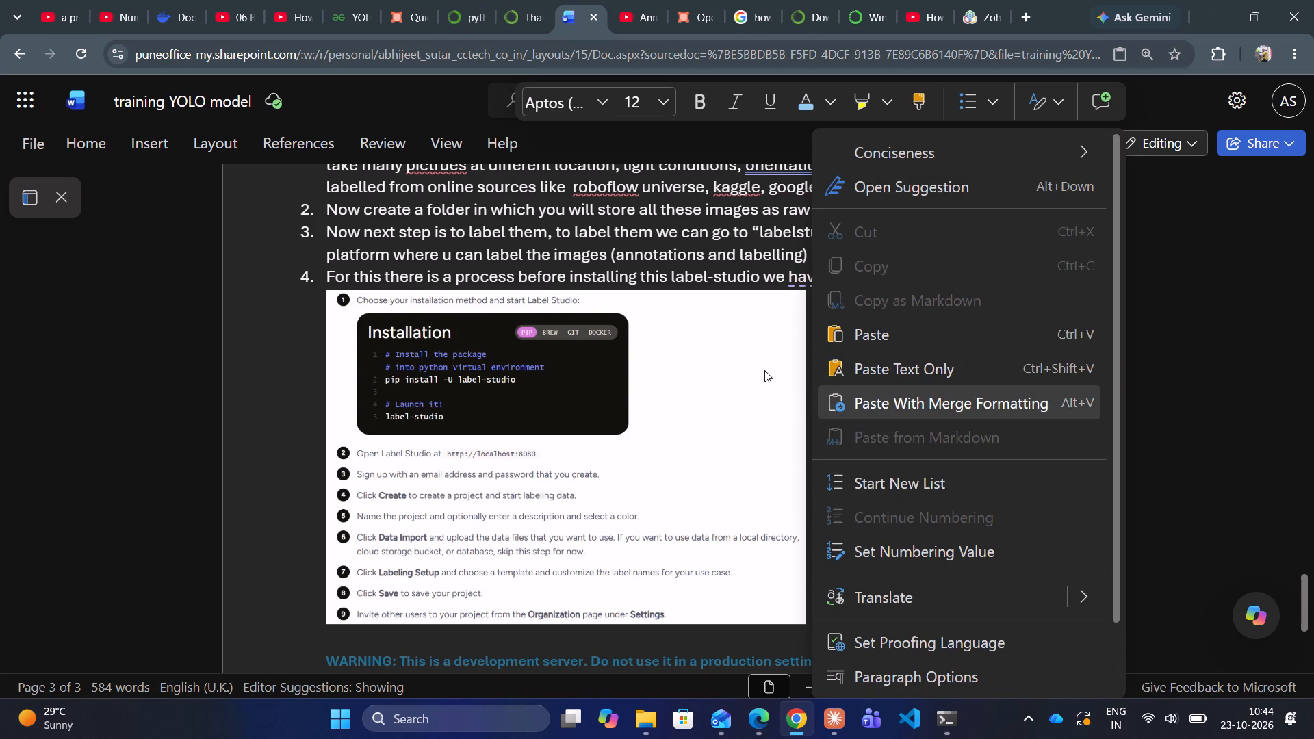
left_click(772, 281)
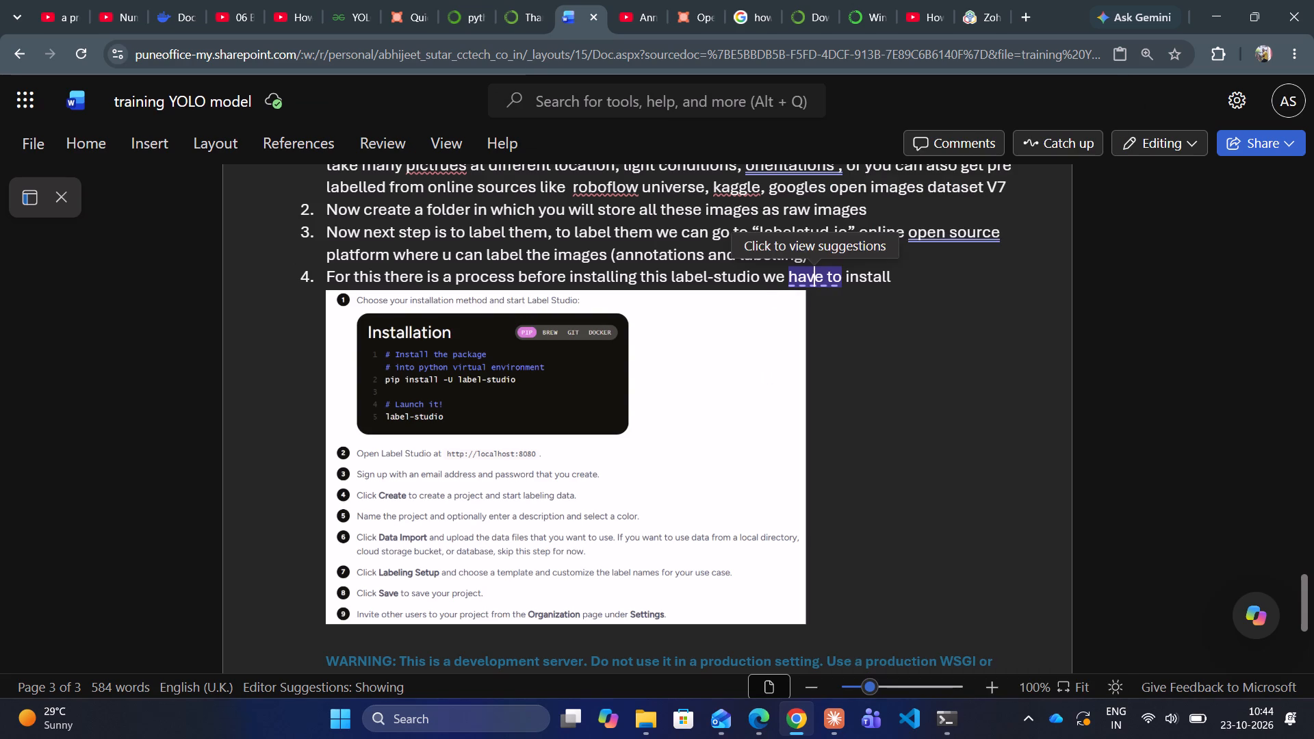
Continue the sentence at the end of list item 4 with "anaconda envt and".
left_click(920, 282)
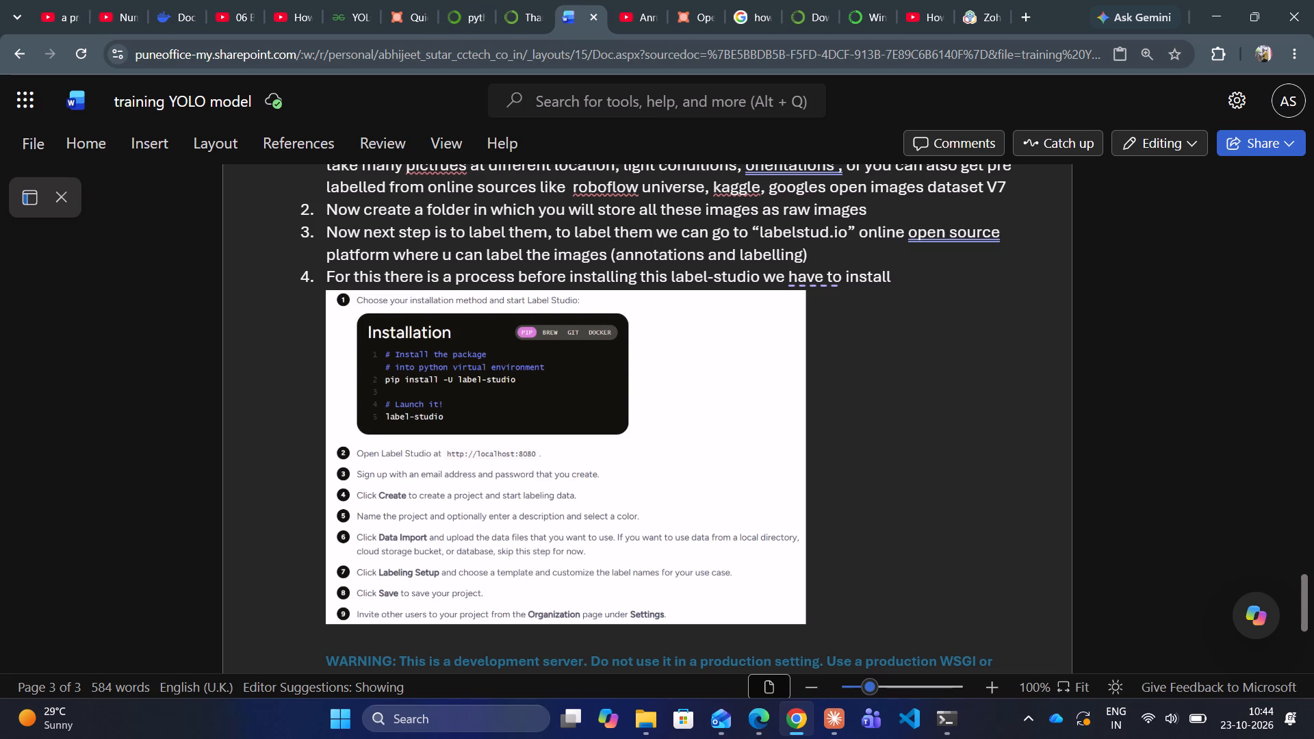
type("anao")
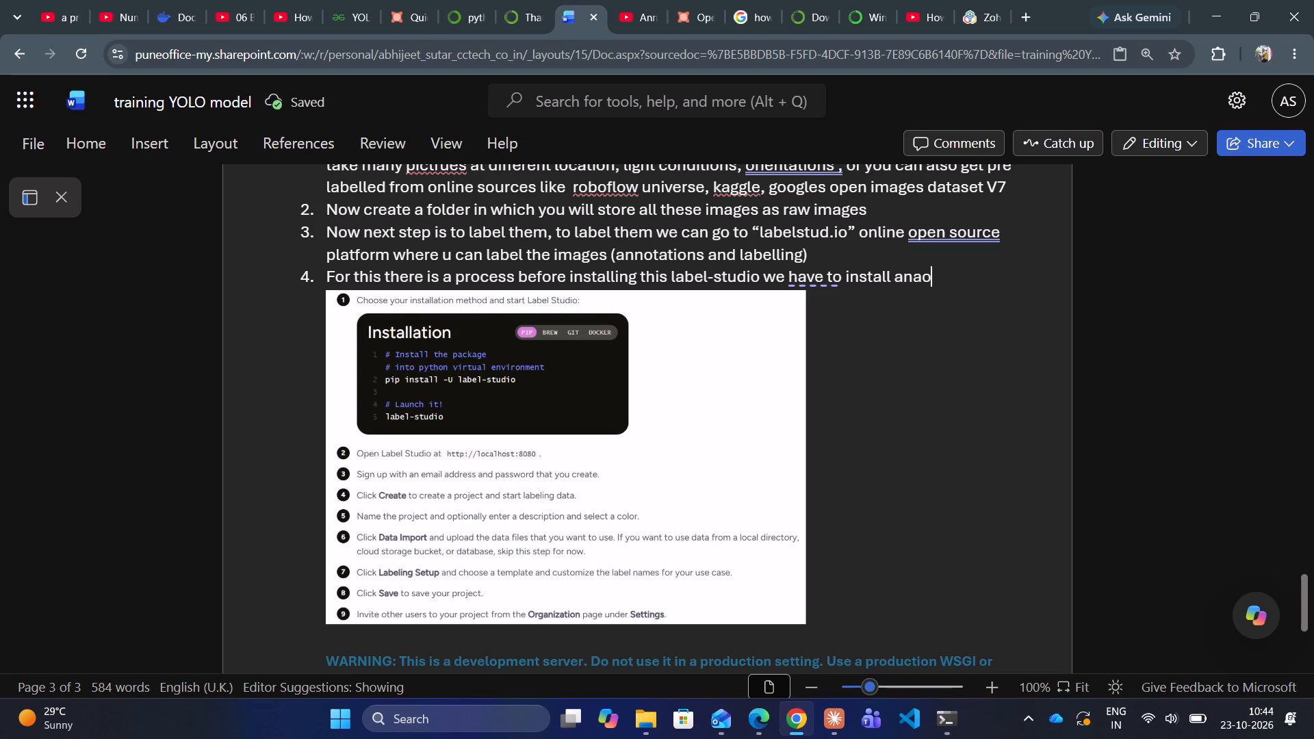
key("BackSpace")
type("conda")
key("space")
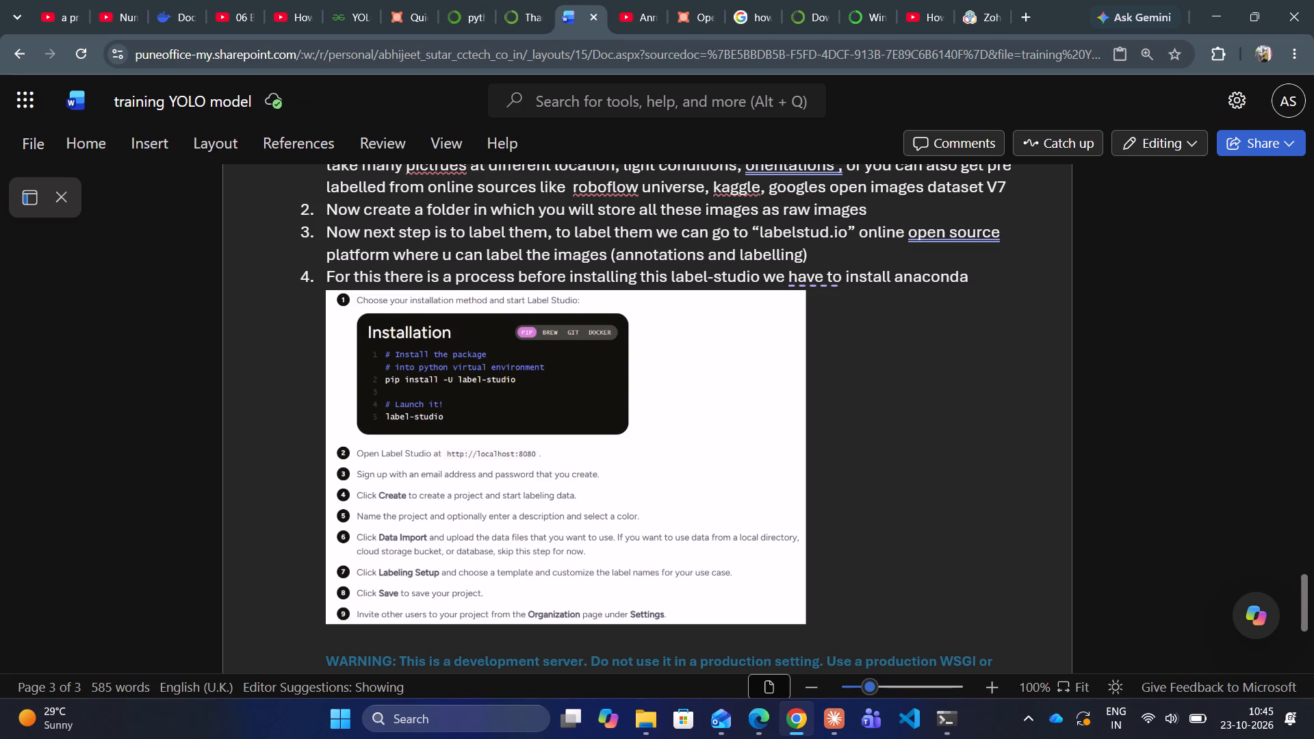
type("envt")
key("space")
type("and")
key("space")
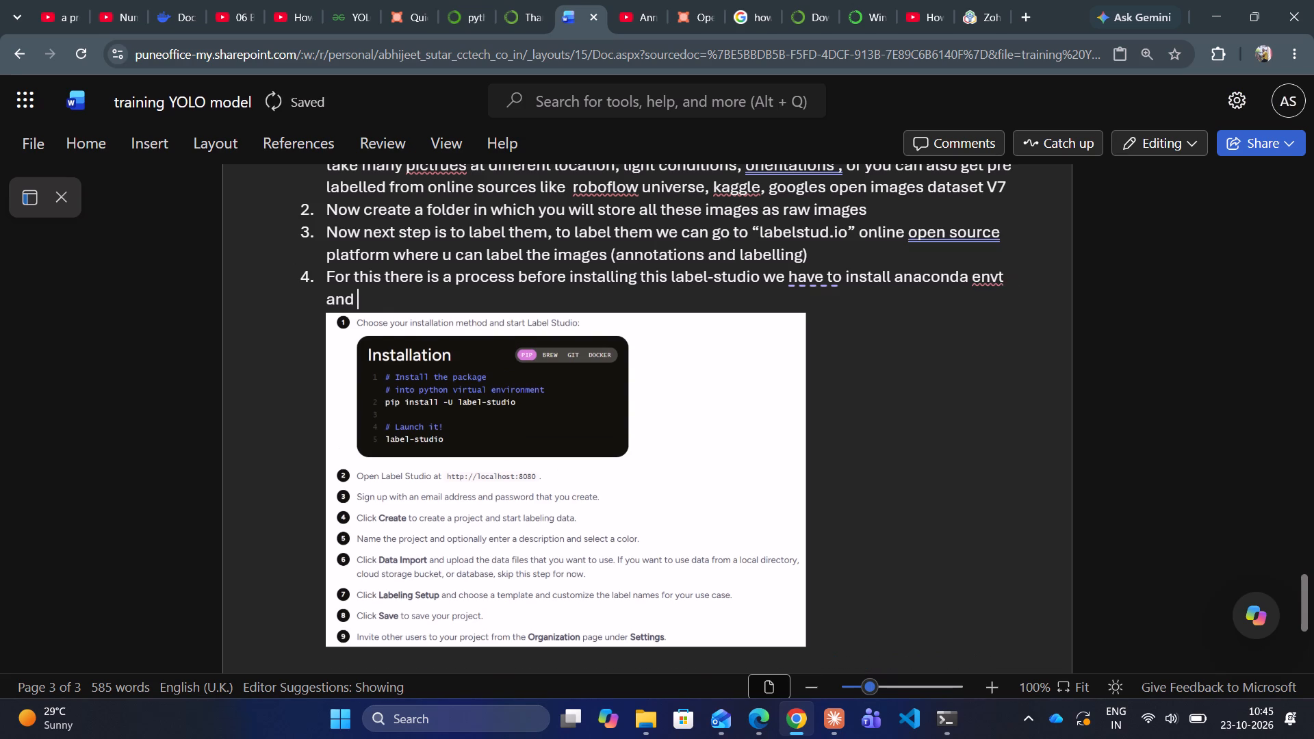
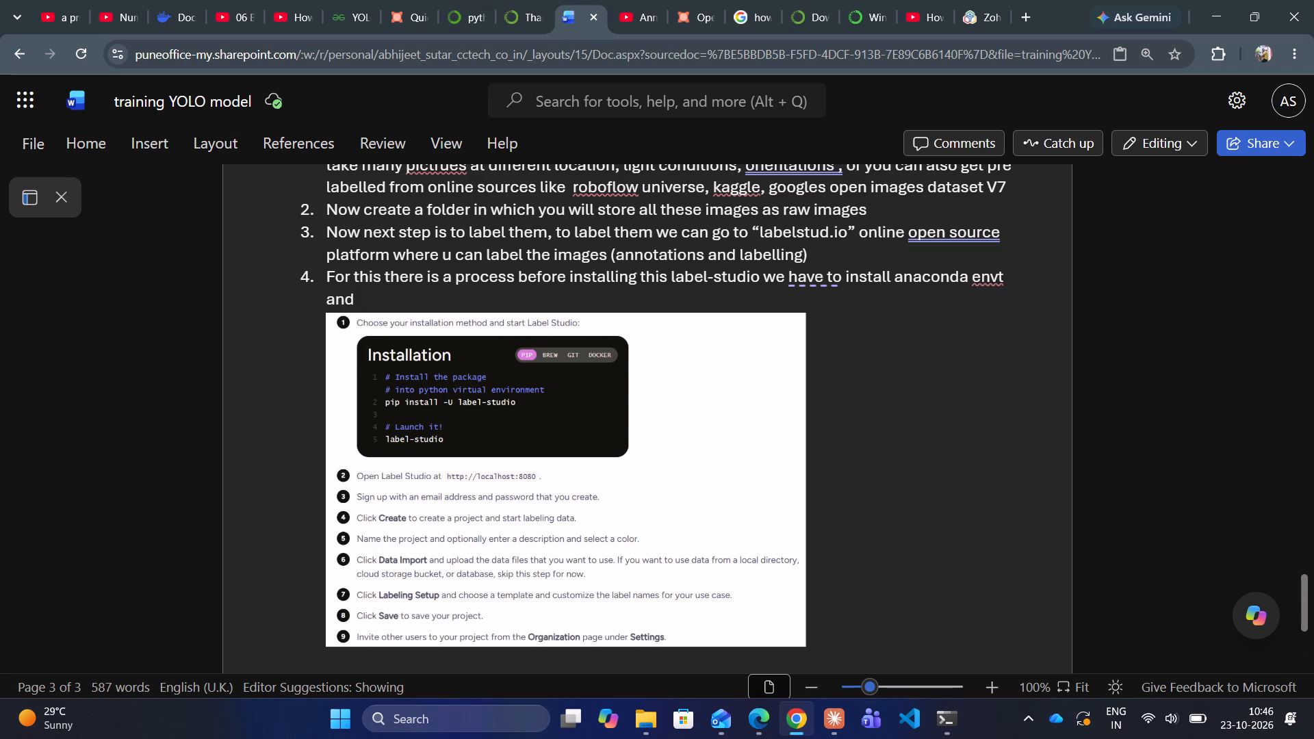
Continue the sentence in list item 4 with "create environment first via anaconda prompt".
type("create")
key("space")
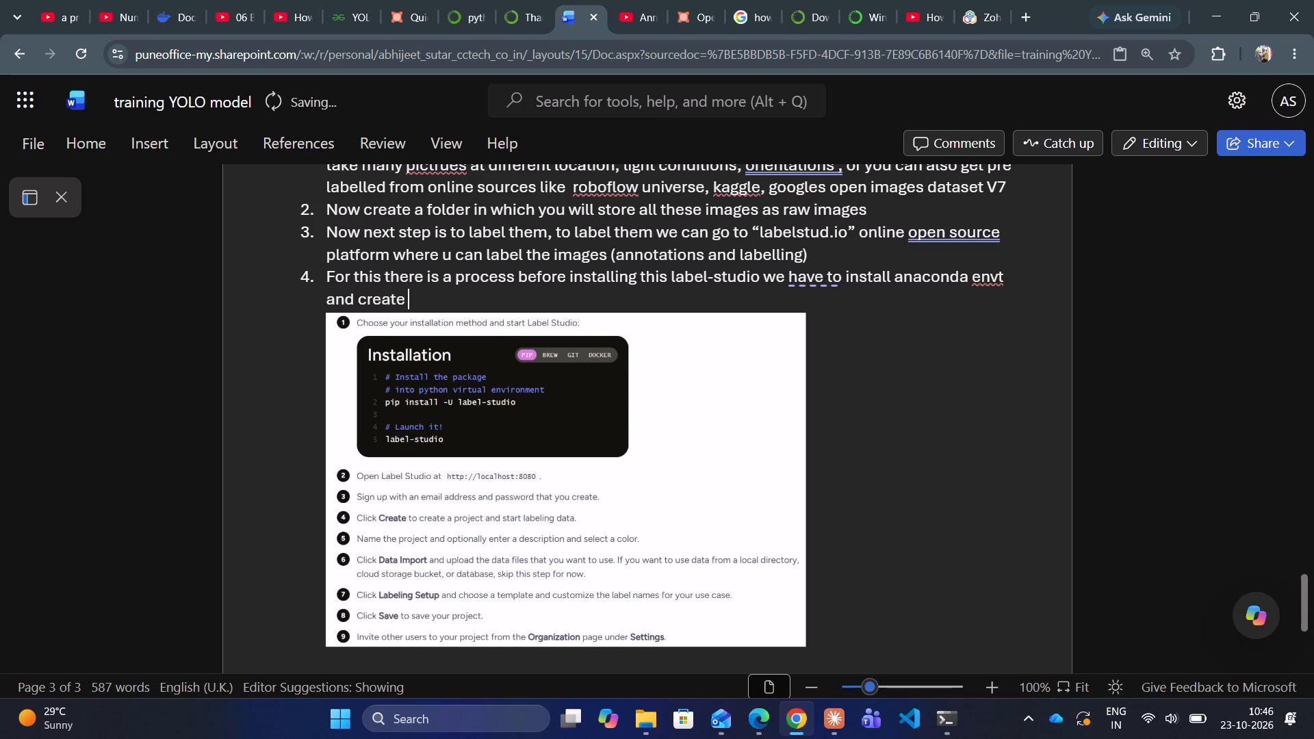
type("enviro")
type("m=")
key("BackSpace")
key("BackSpace")
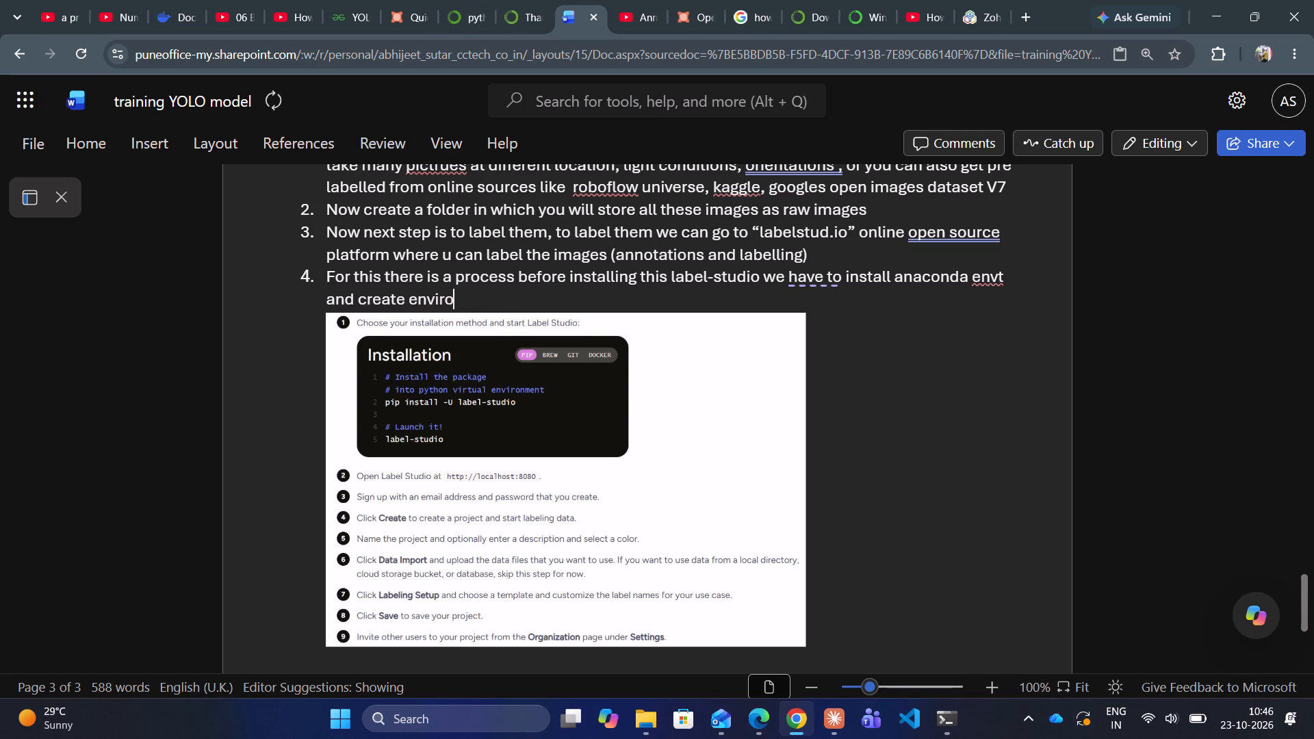
type("nment")
key("space")
type("first")
key("space")
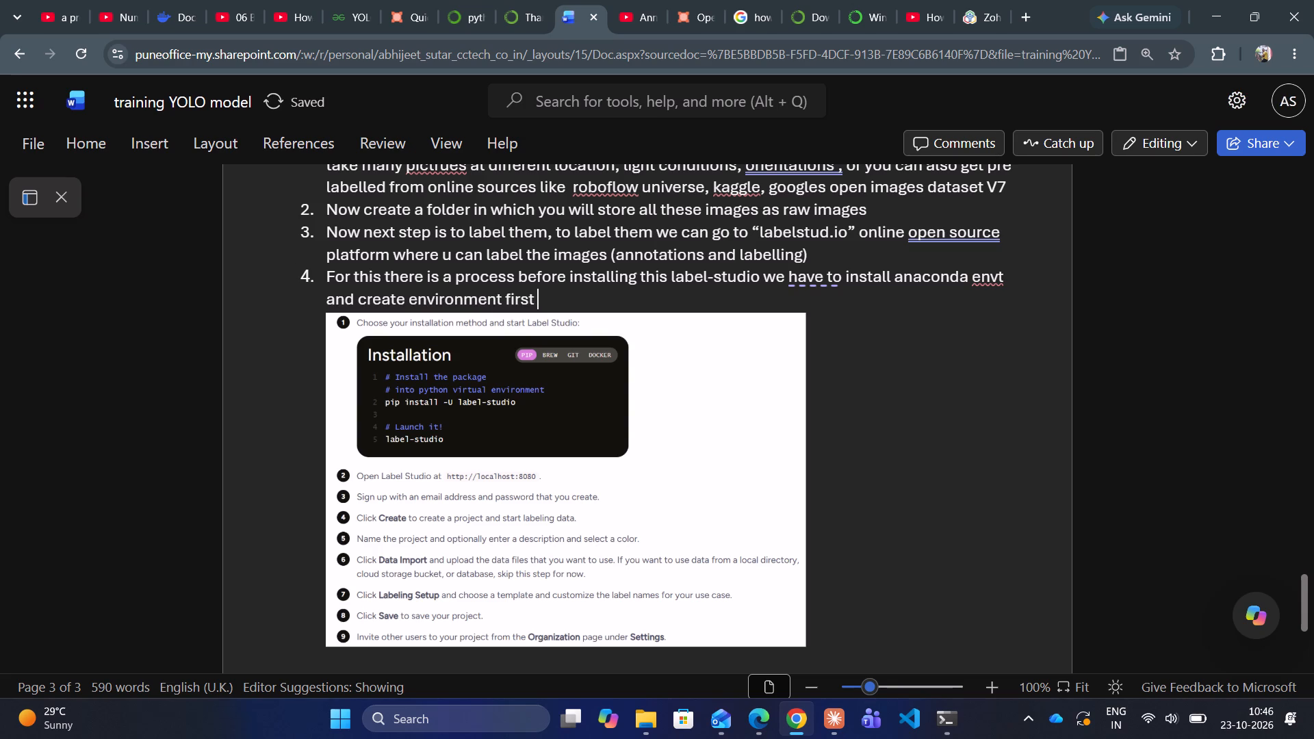
type("via")
key("space")
type("anac")
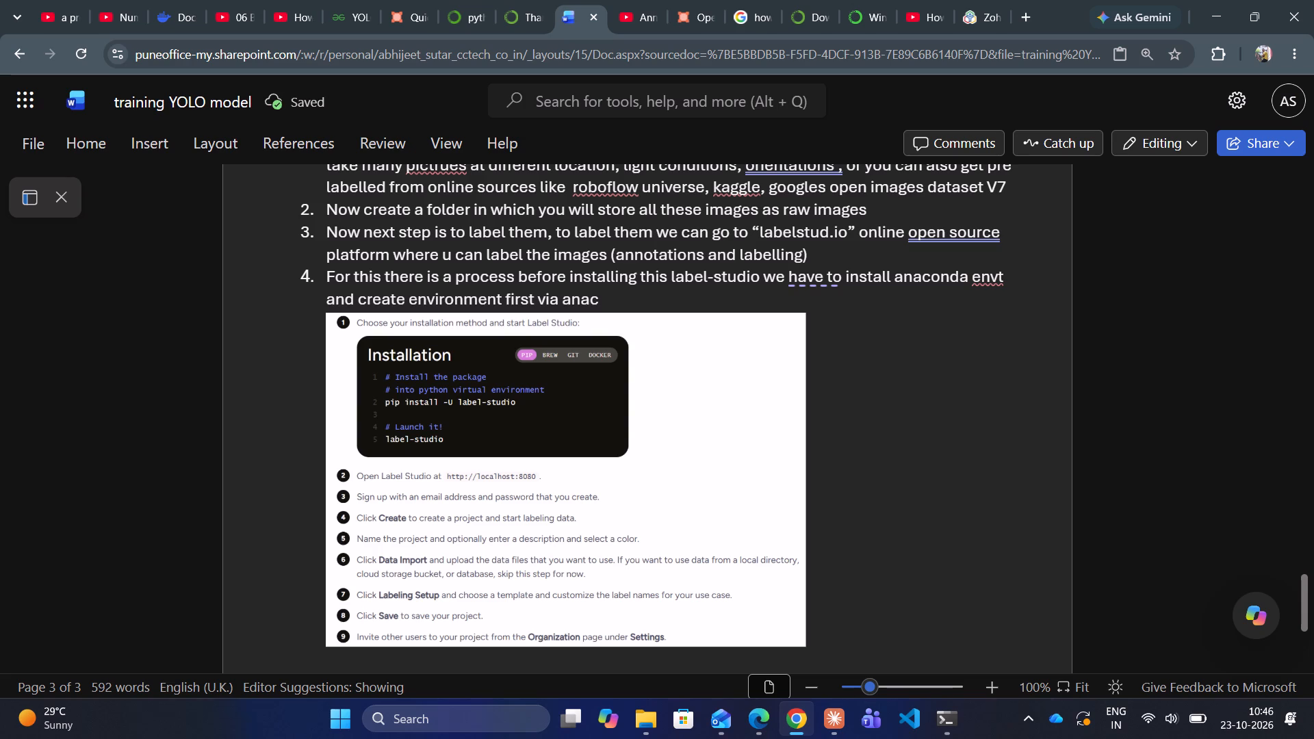
type("onda prompt")
Enclose the words "anaconda prompt" at the end of list item 4 in double quotation marks.
key("shift+quotedbl")
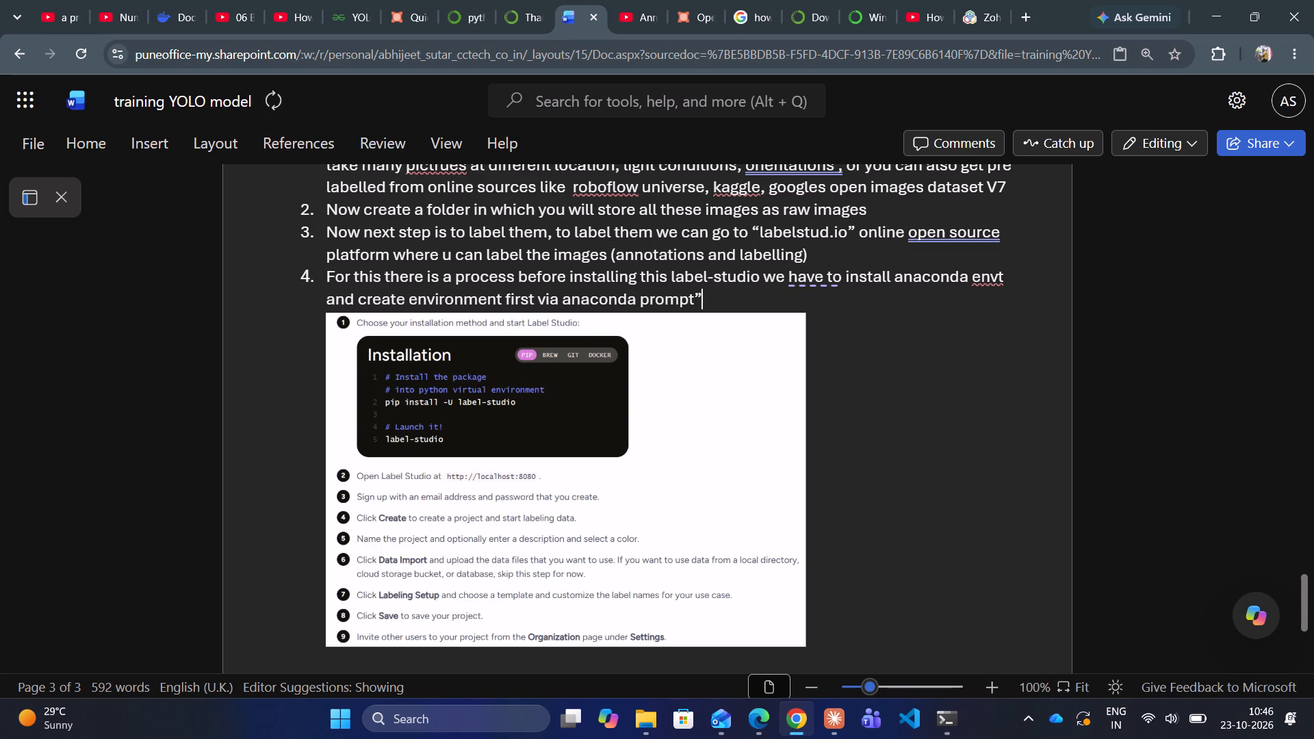
key("Left")
key("Left")
key("Left")
key("Left")
key("Left")
key("Left")
key("Left")
key("Left")
key("Left")
key("Left")
key("Left")
key("Left")
key("Left")
key("Left")
key("Left")
key("Left")
key("shift+quotedbl")
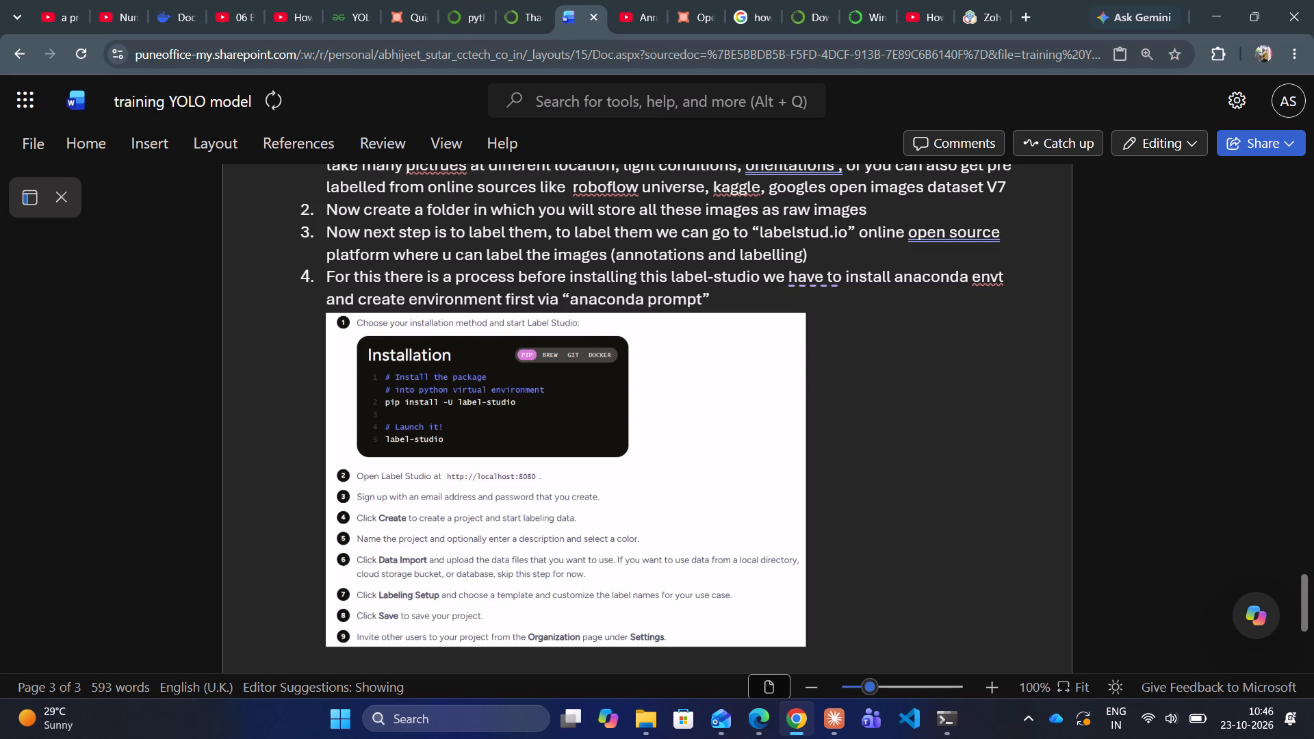
Add list item 5 below item 4 with the text "Install anaconda and run command through anaconda prompt.".
left_click(748, 293)
key("Return")
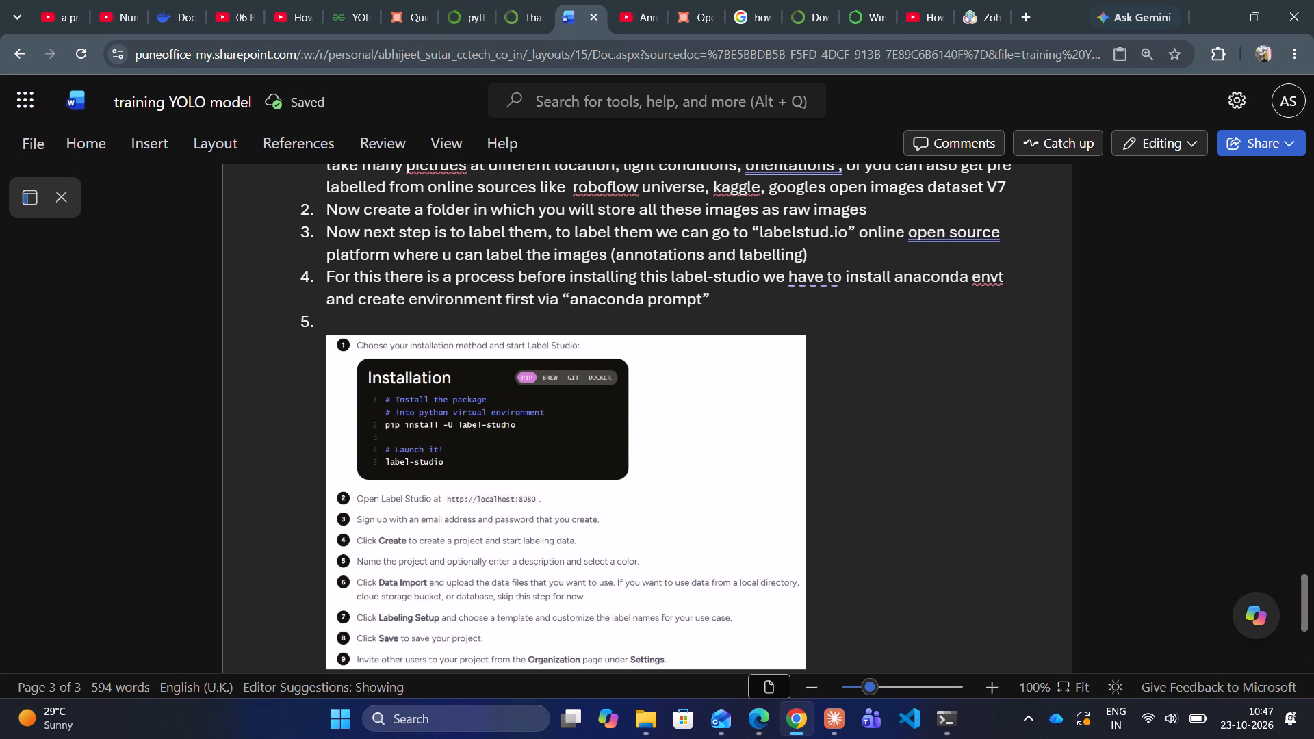
type("insta")
type("ll")
key("space")
type("anaconda")
key("space")
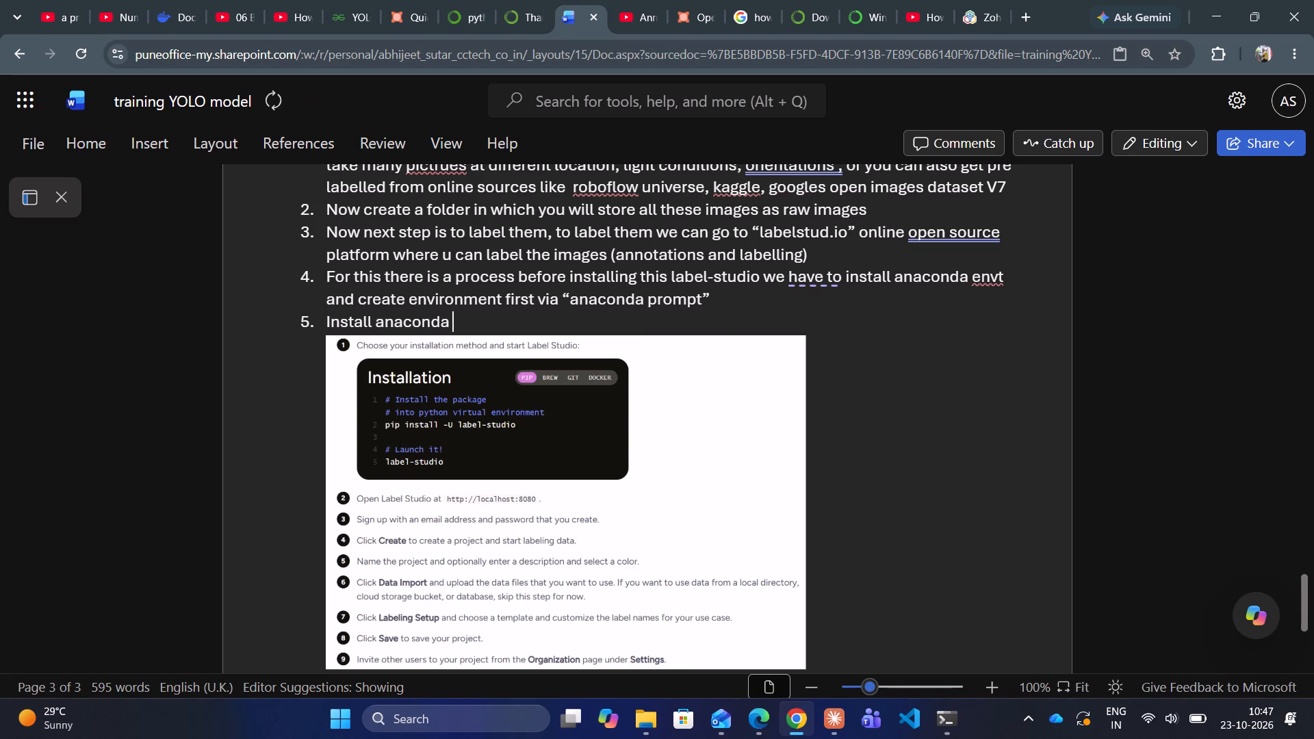
type("and")
key("space")
type("run")
key("space")
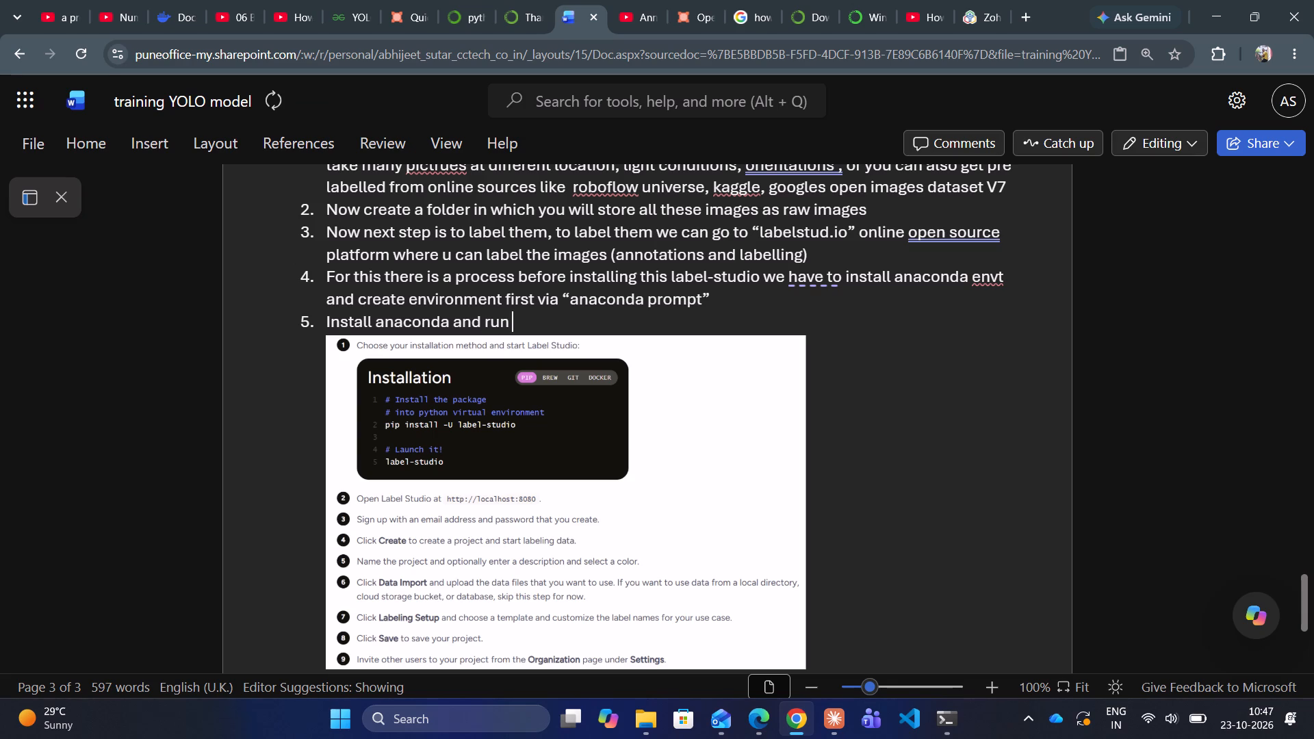
type("command through c")
key("BackSpace")
type("anaconda prompt")
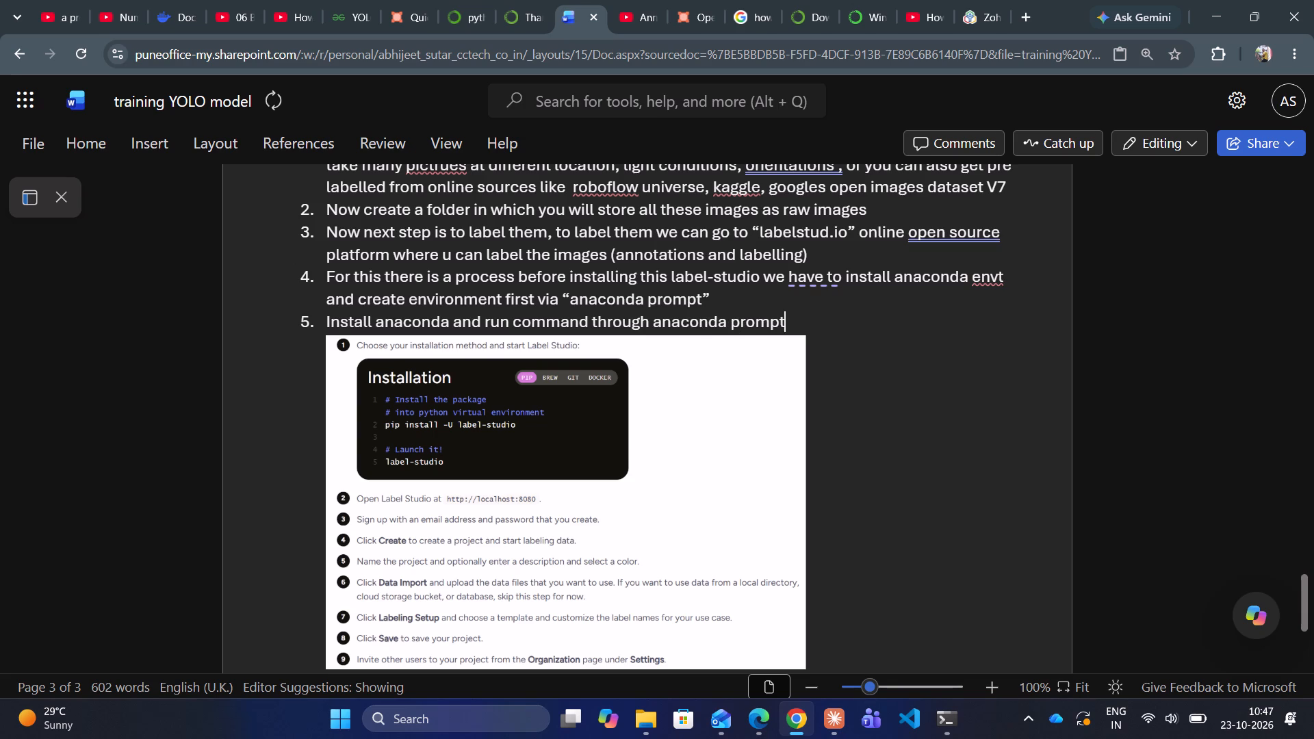
key("period")
Insert an empty, unnumbered line between list item 5 and the installation picture.
key("Return")
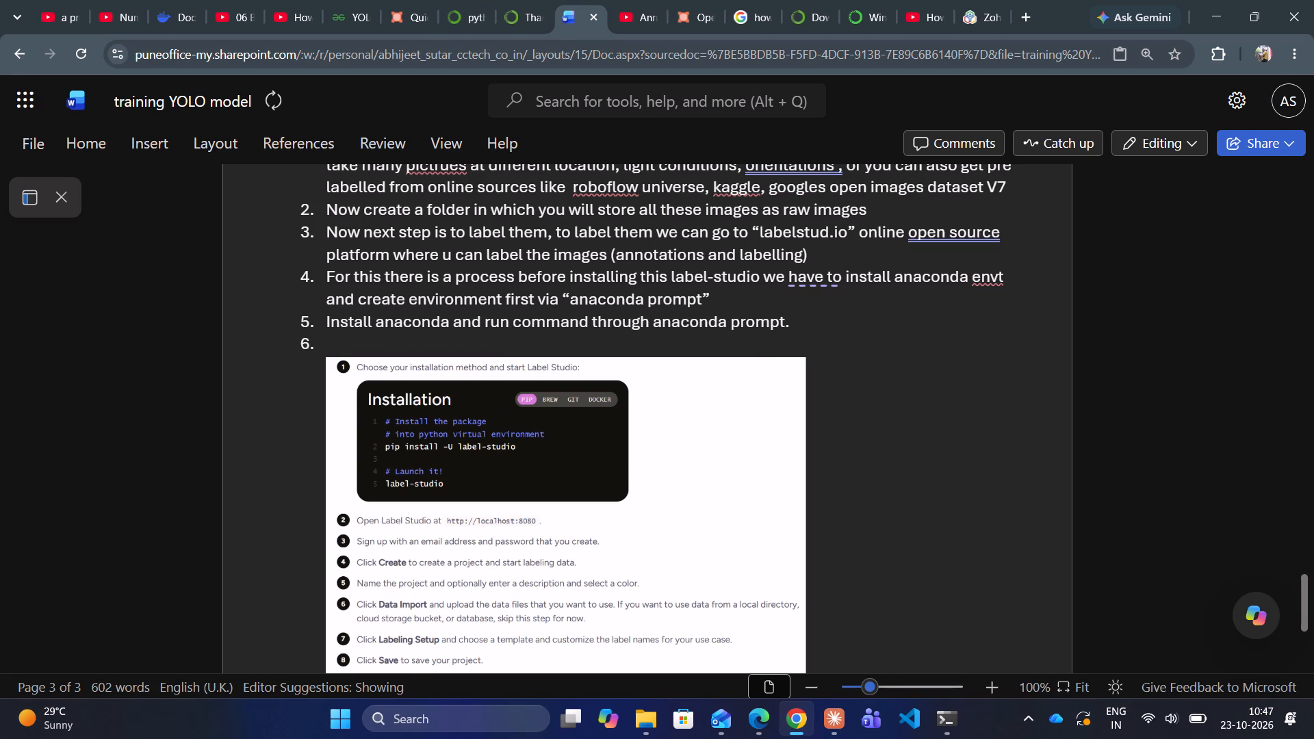
key("BackSpace")
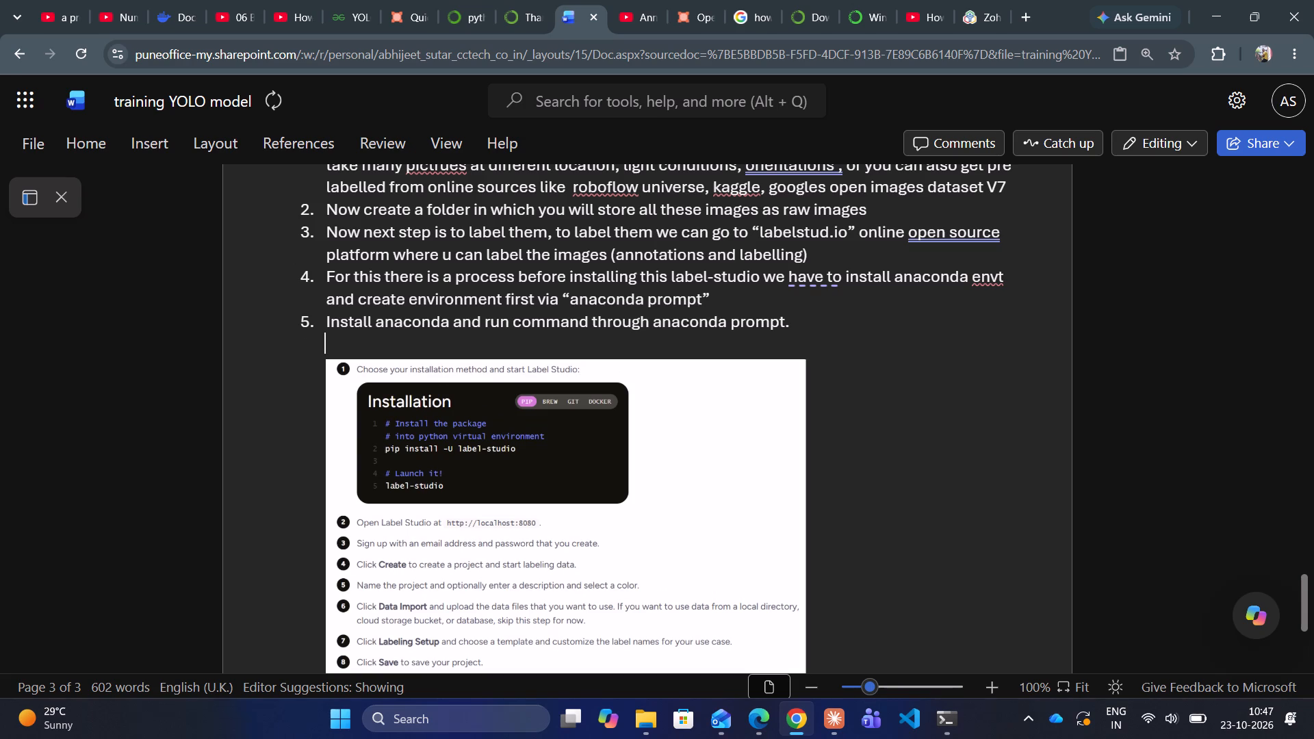
Check the already open Anaconda python package page and the Anaconda Desktop download page.
left_click(485, 21)
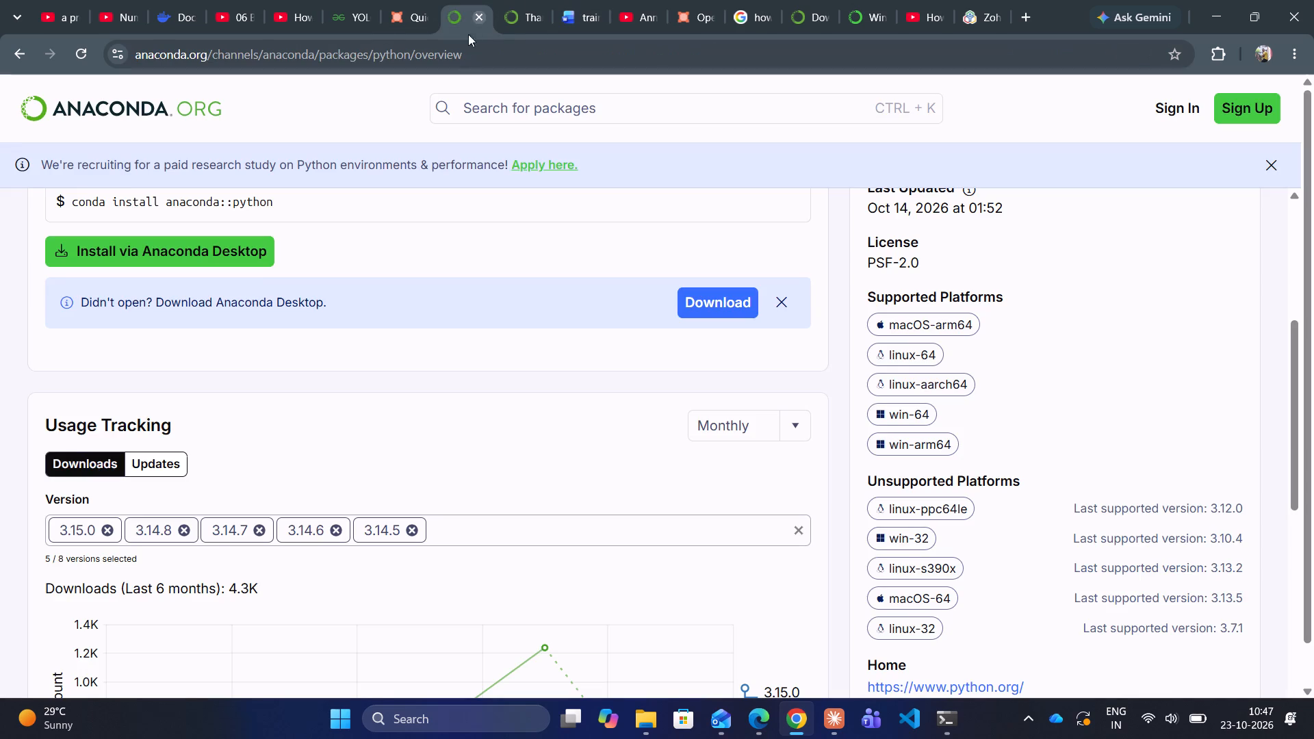
scroll(443, 289, "up", 7)
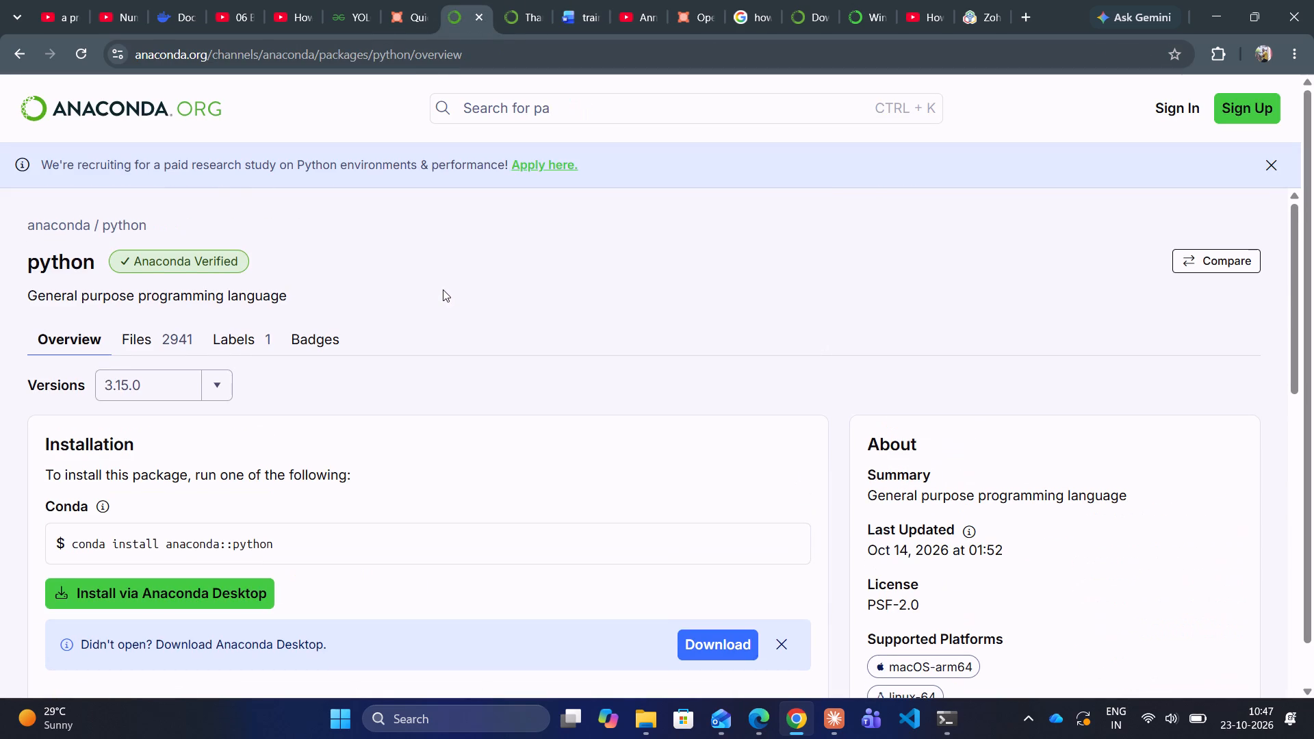
scroll(443, 289, "up", 1)
left_click(515, 13)
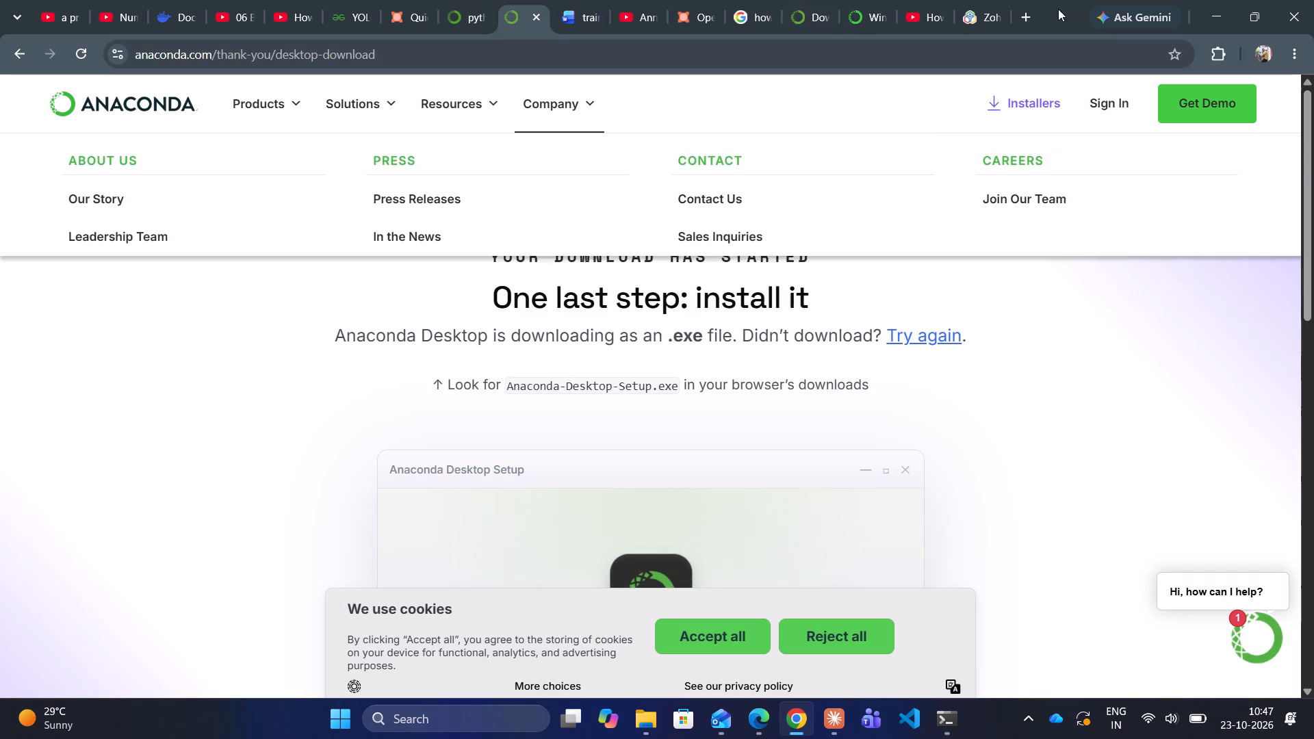
Search Google for "anaconda download" in a new browser tab and open the "Download Anaconda Distribution" result.
left_click(1020, 8)
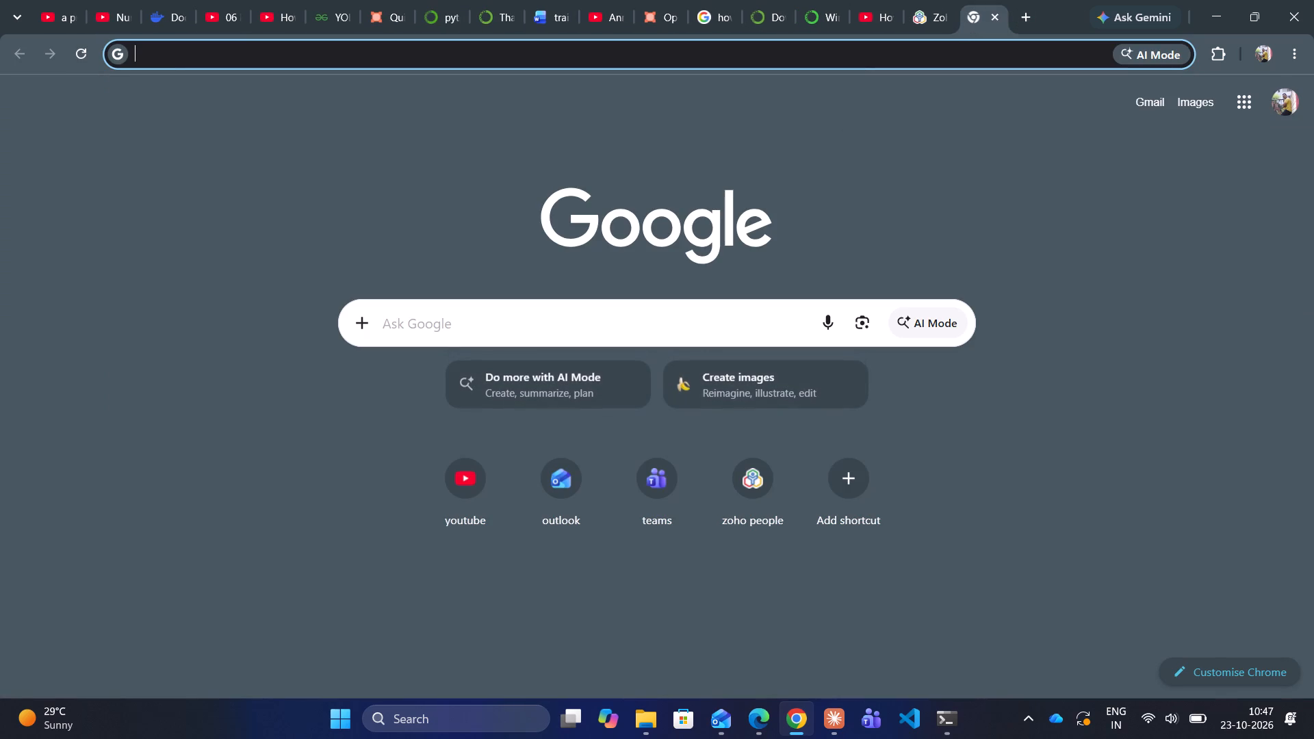
left_click(723, 333)
type("anacn")
key("BackSpace")
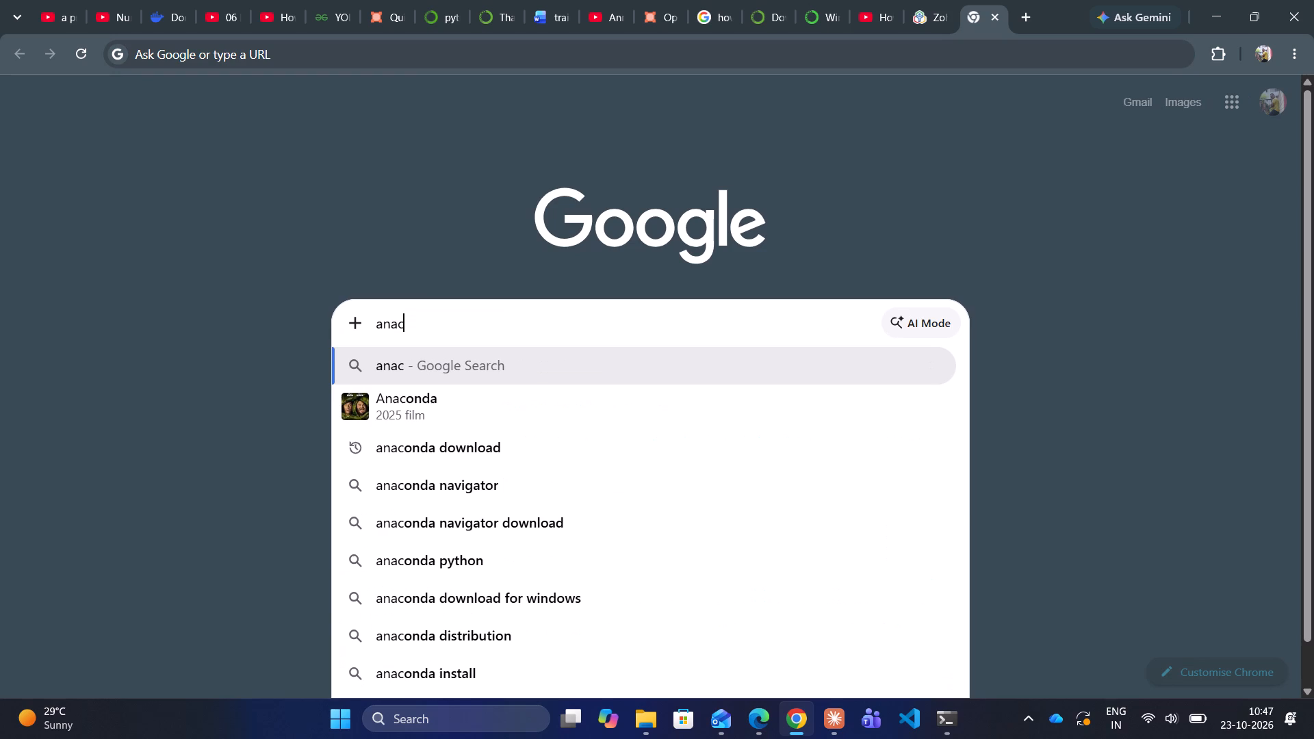
left_click(516, 452)
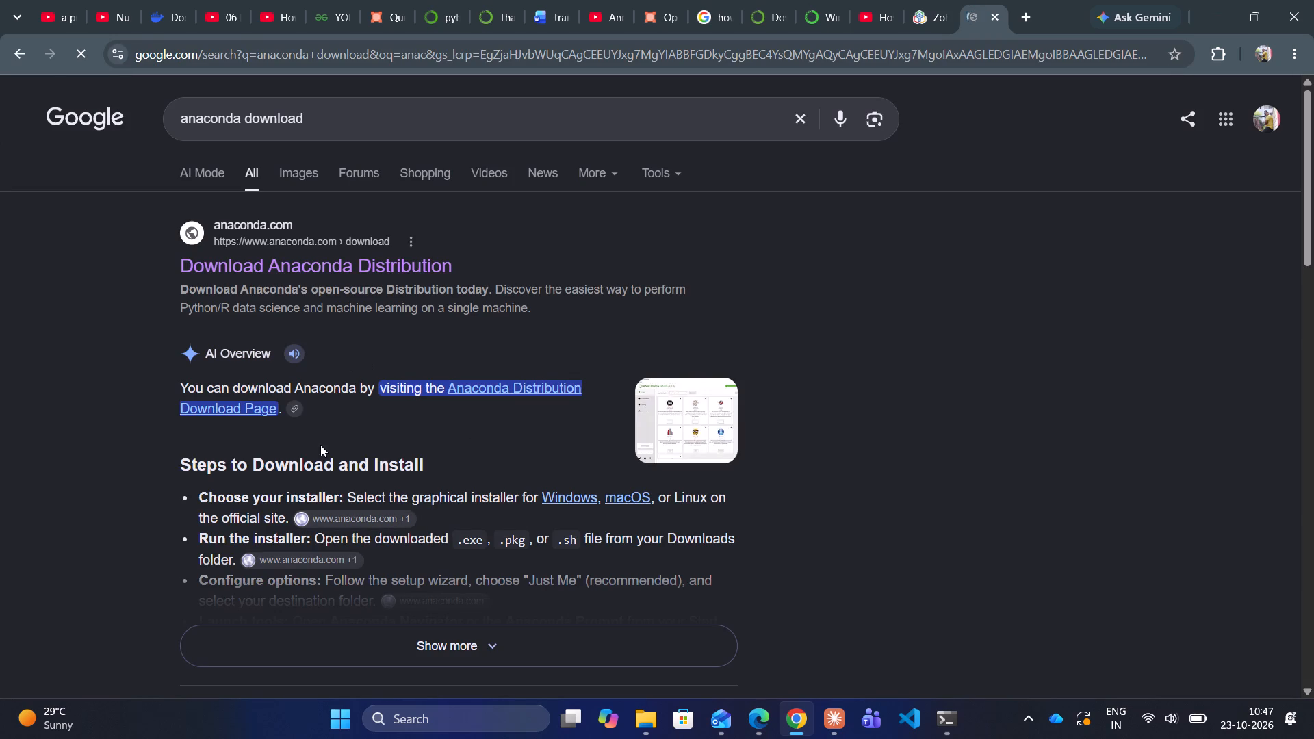
left_click(352, 265)
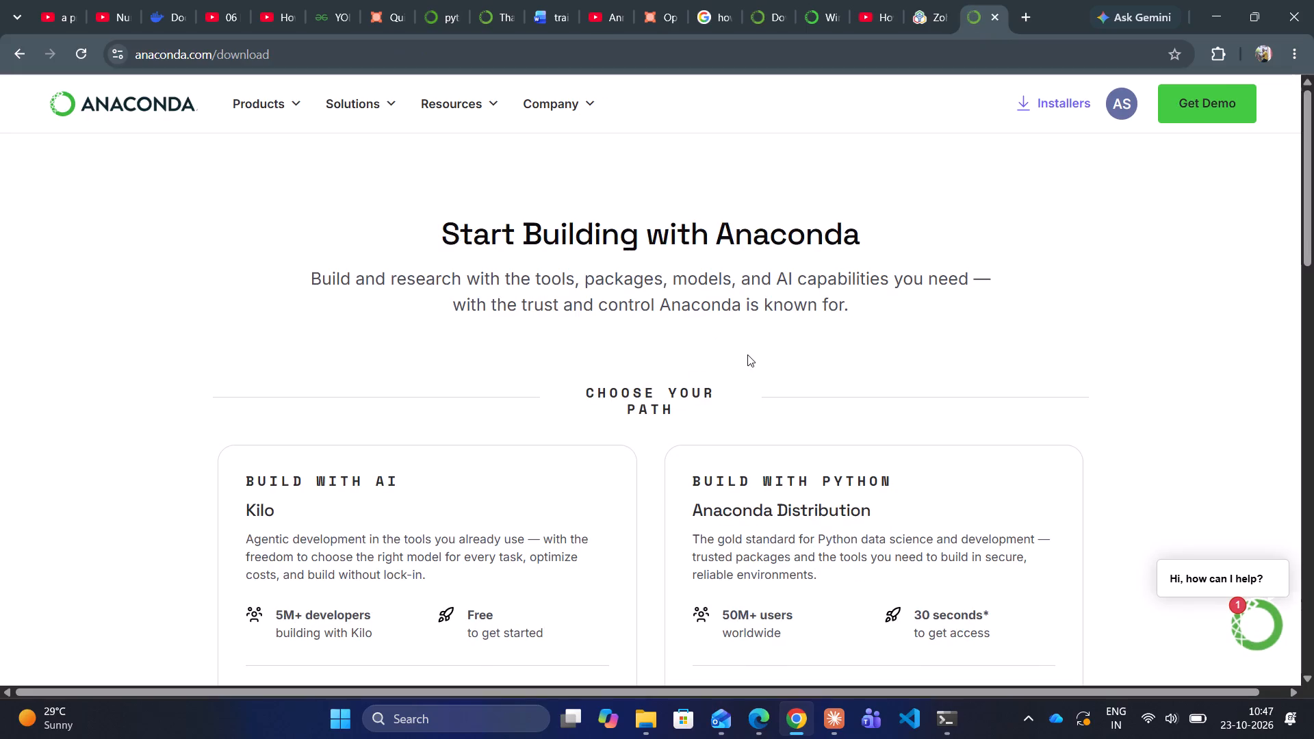
Capture a screenshot of the Anaconda download page covering the site header and both "Choose your path" cards with their Kilo and Anaconda Distribution buttons.
scroll(795, 391, "down", 3)
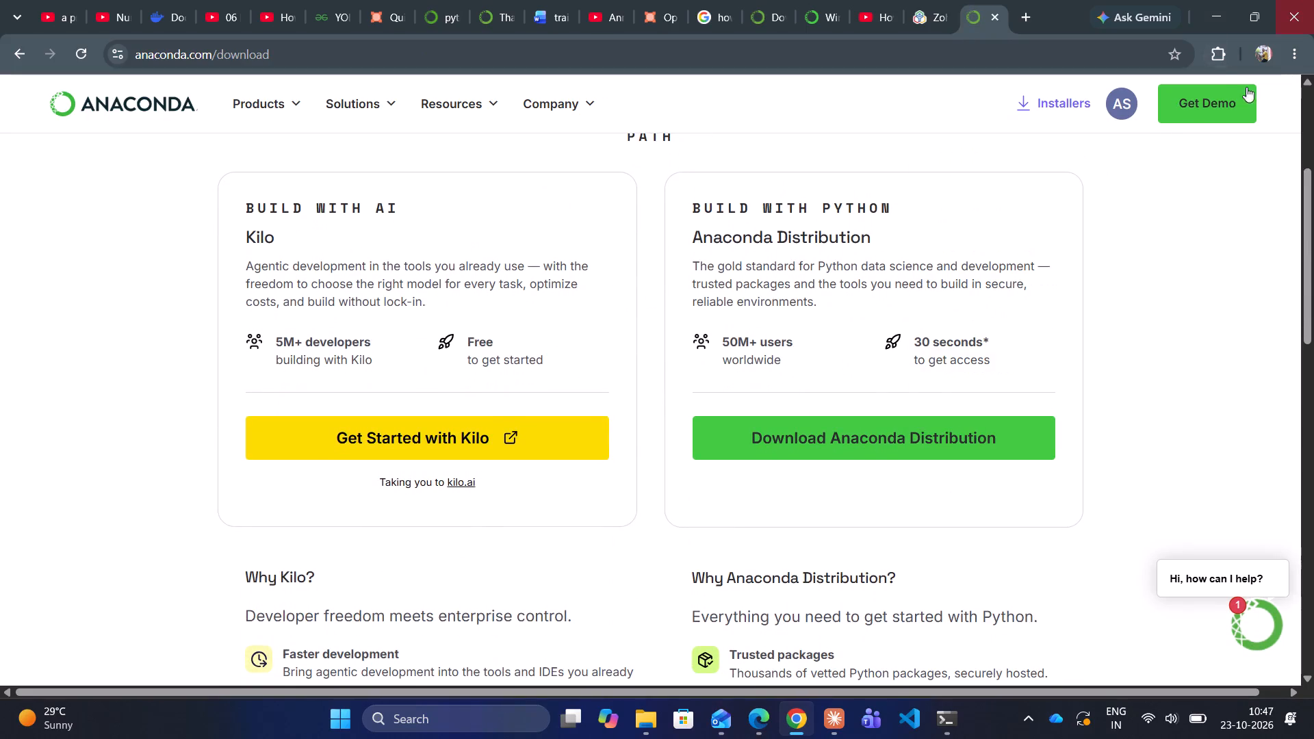
scroll(847, 309, "up", 2)
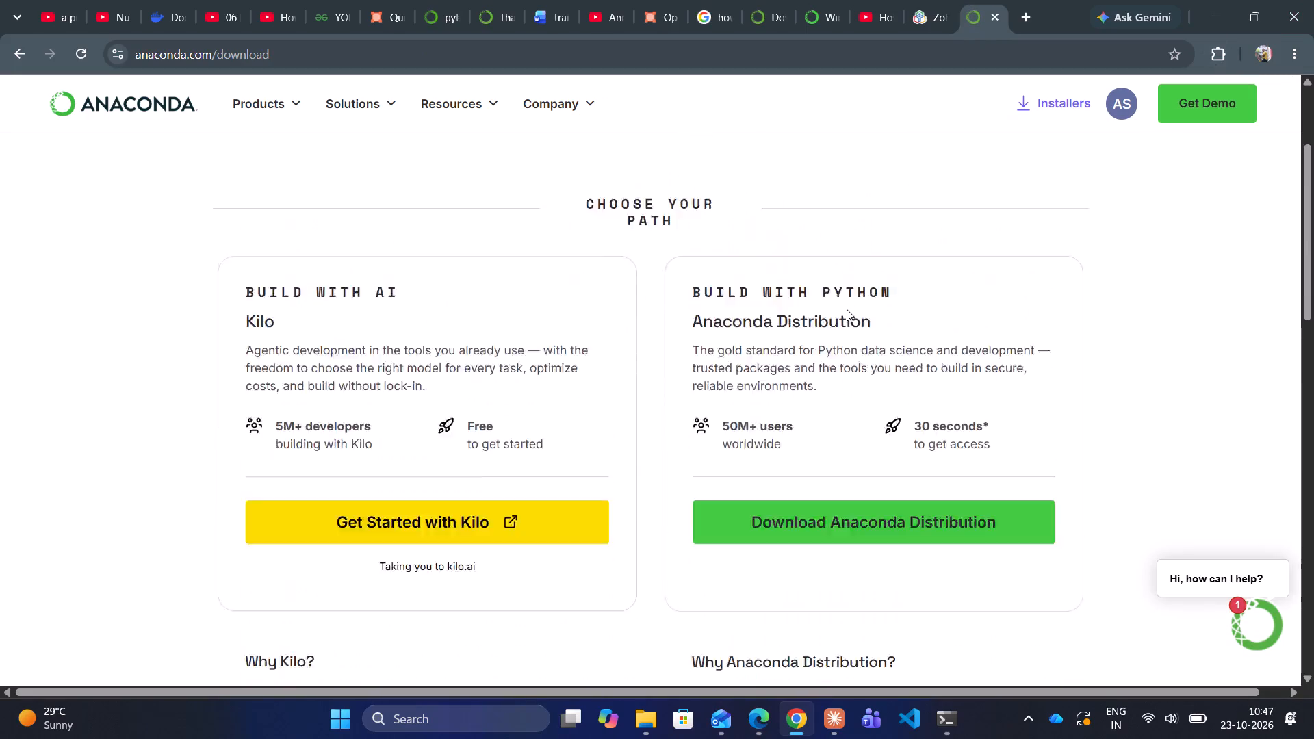
scroll(847, 309, "up", 3)
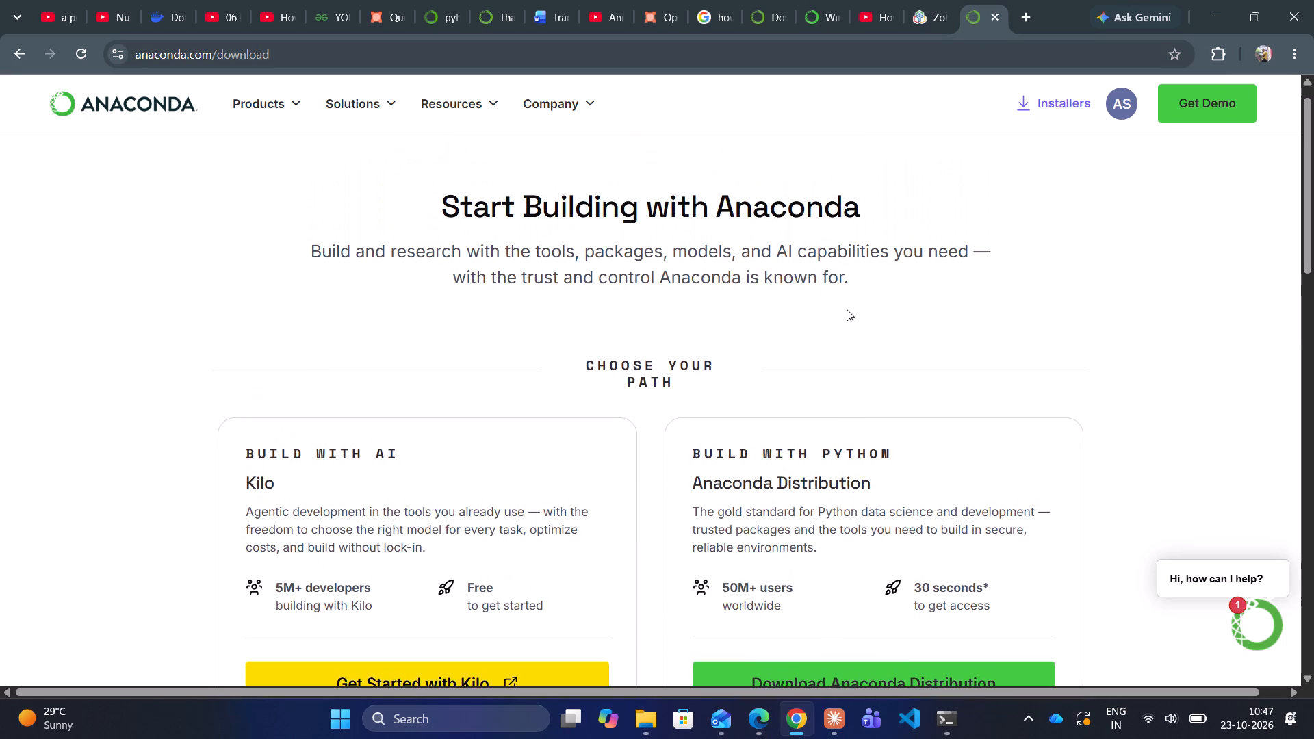
scroll(847, 309, "down", 4)
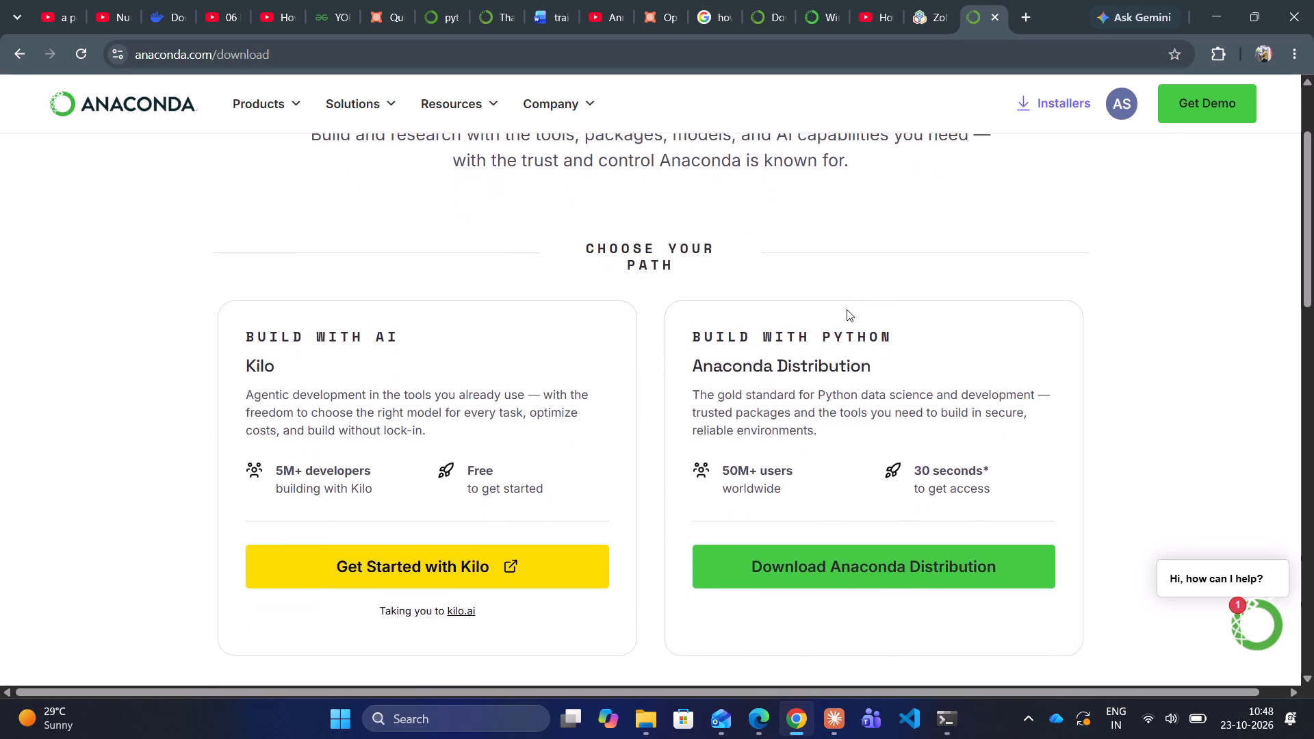
scroll(847, 309, "down", 1)
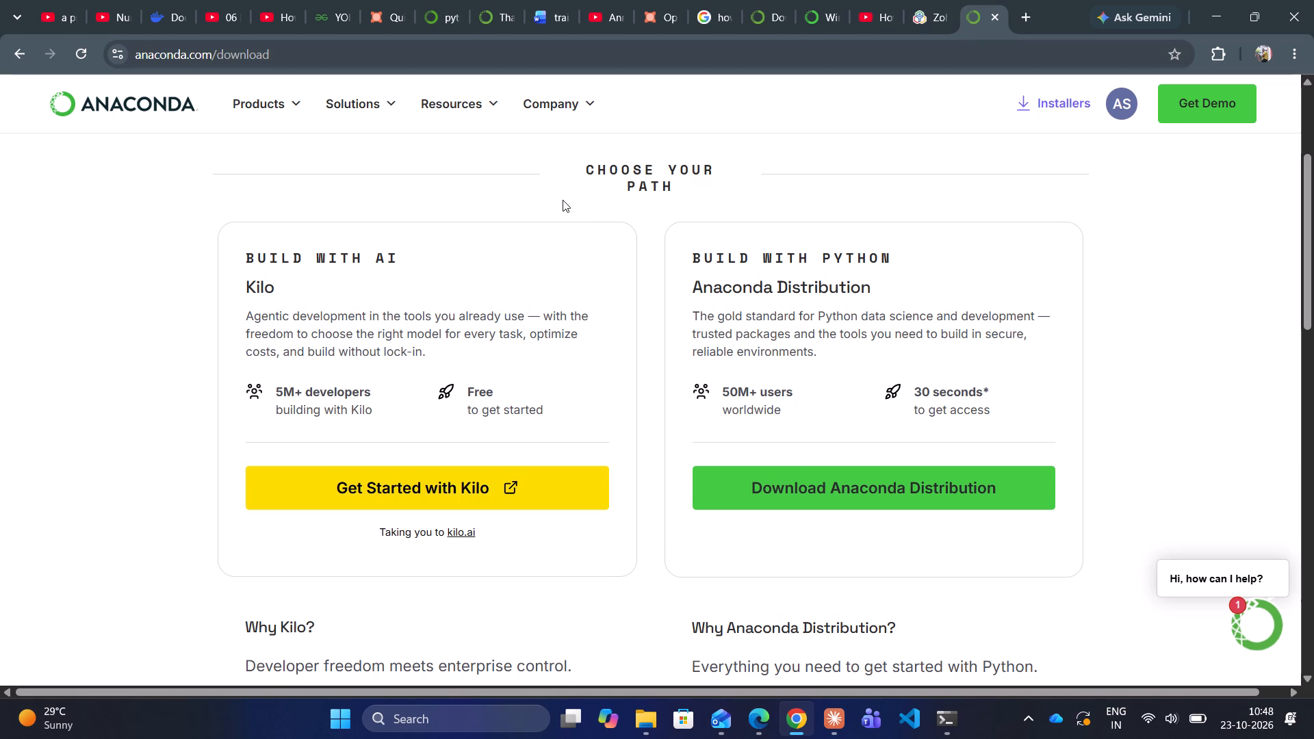
key("Print")
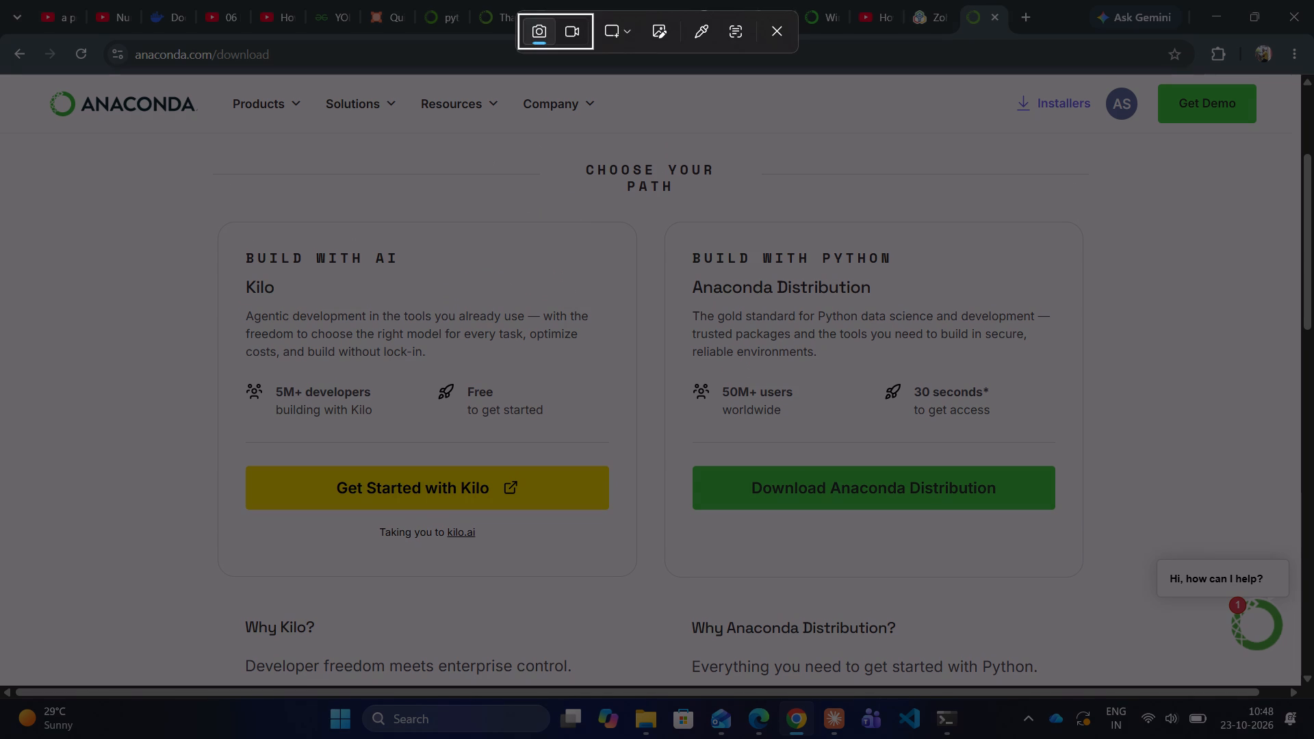
left_click_drag(33, 86, 105, 148)
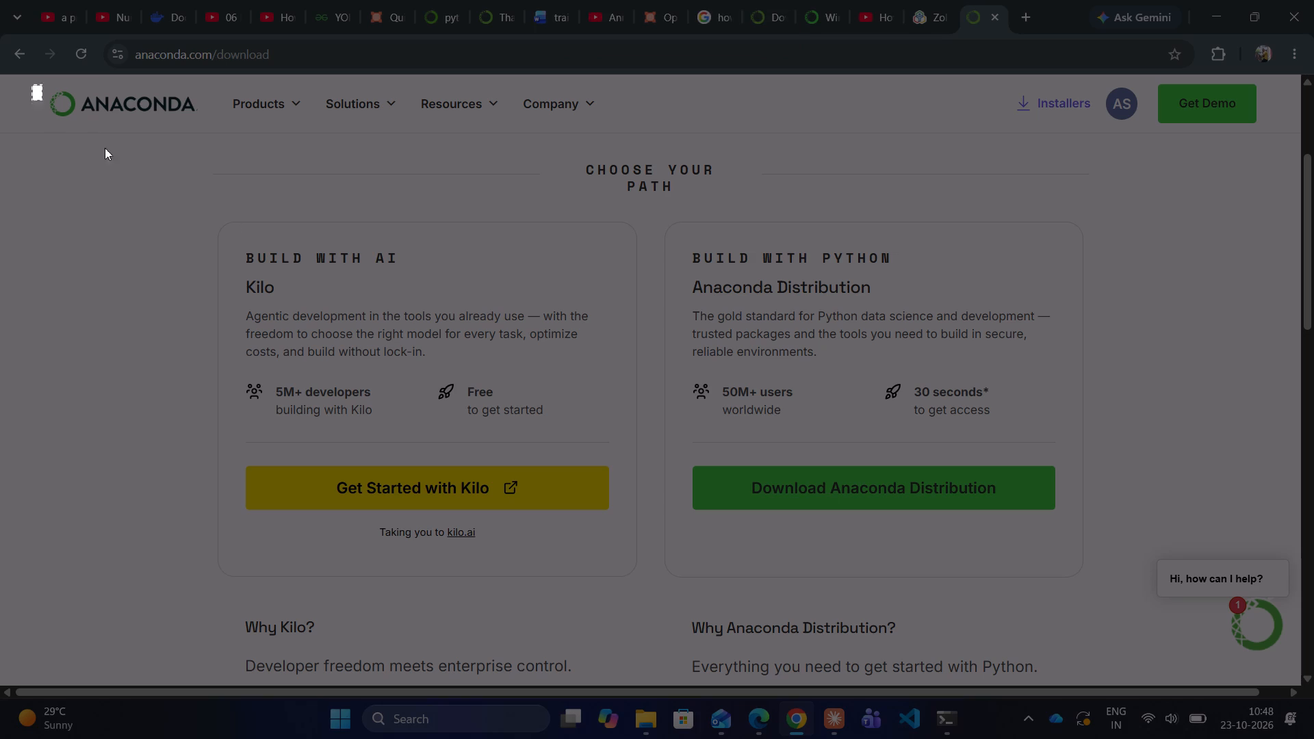
left_click_drag(105, 148, 1111, 559)
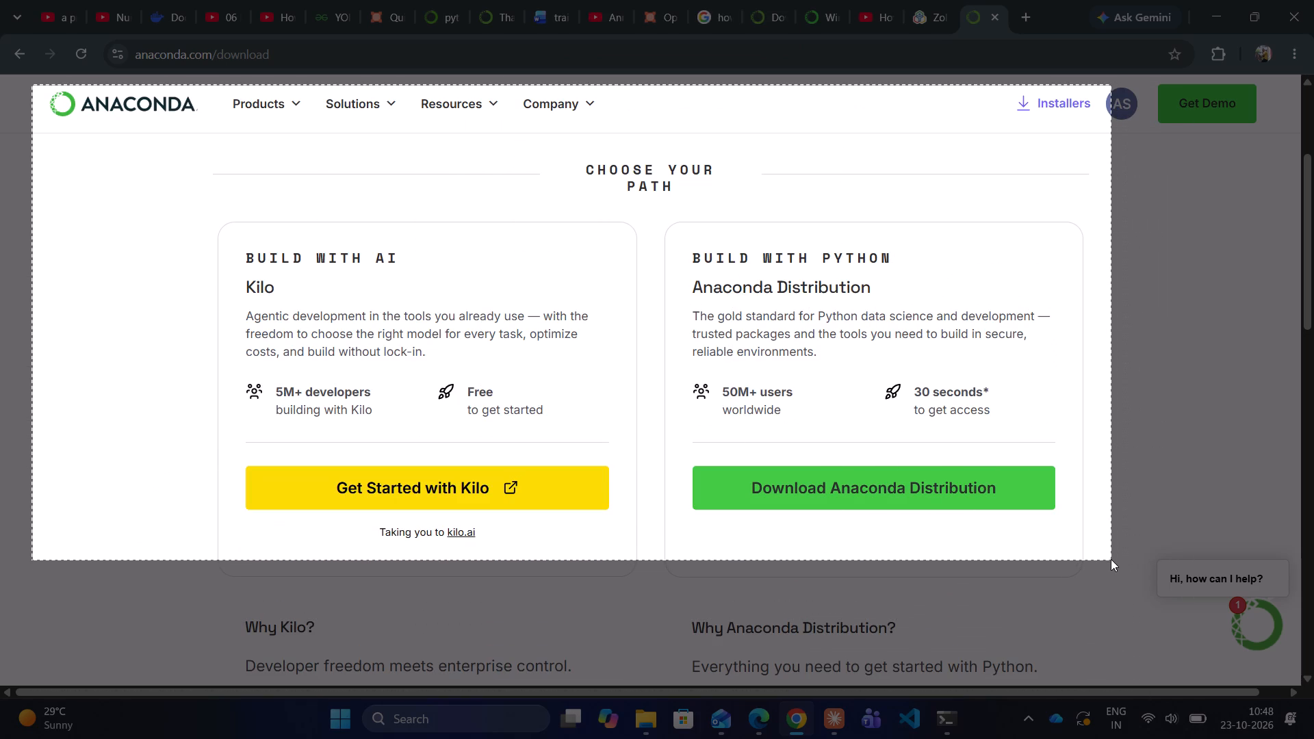
left_click_drag(1111, 559, 1121, 552)
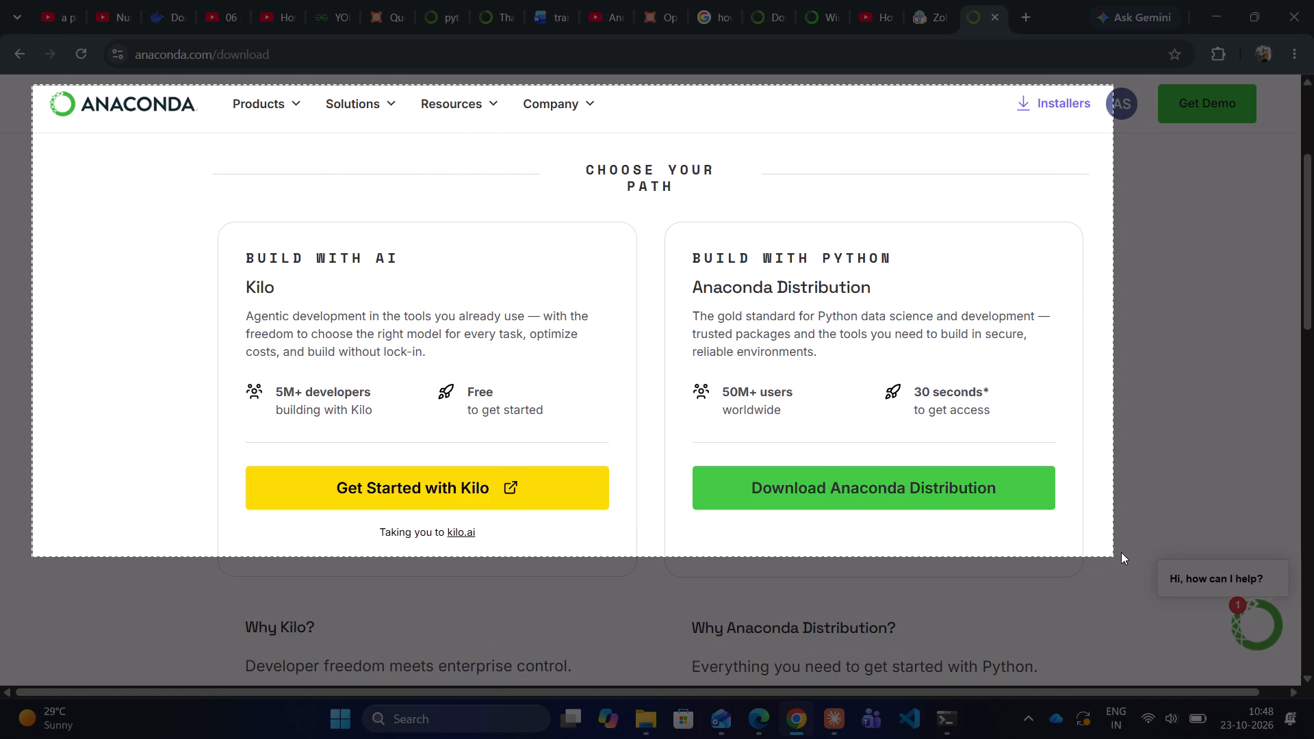
left_click_drag(1121, 552, 1106, 554)
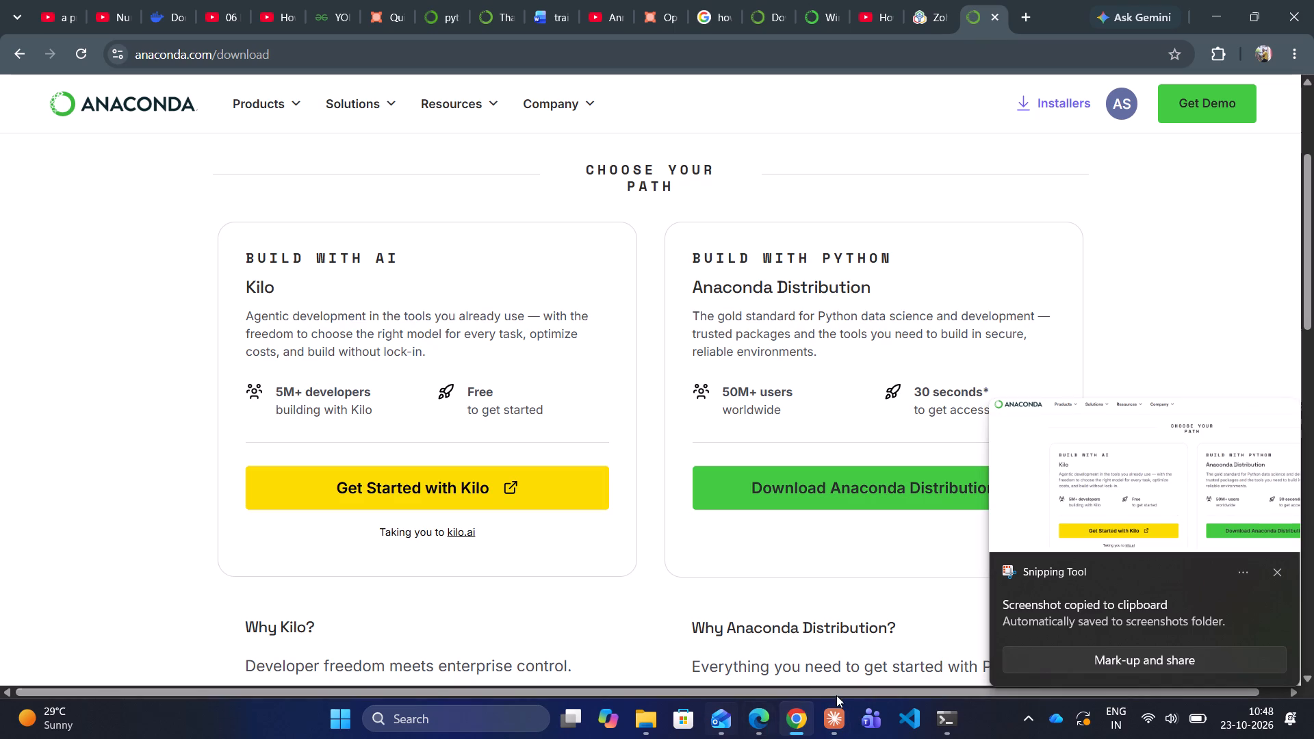
Paste the captured Anaconda download page screenshot below list item 5 in the Word document and shrink it proportionally to about three quarters size.
left_click(554, 14)
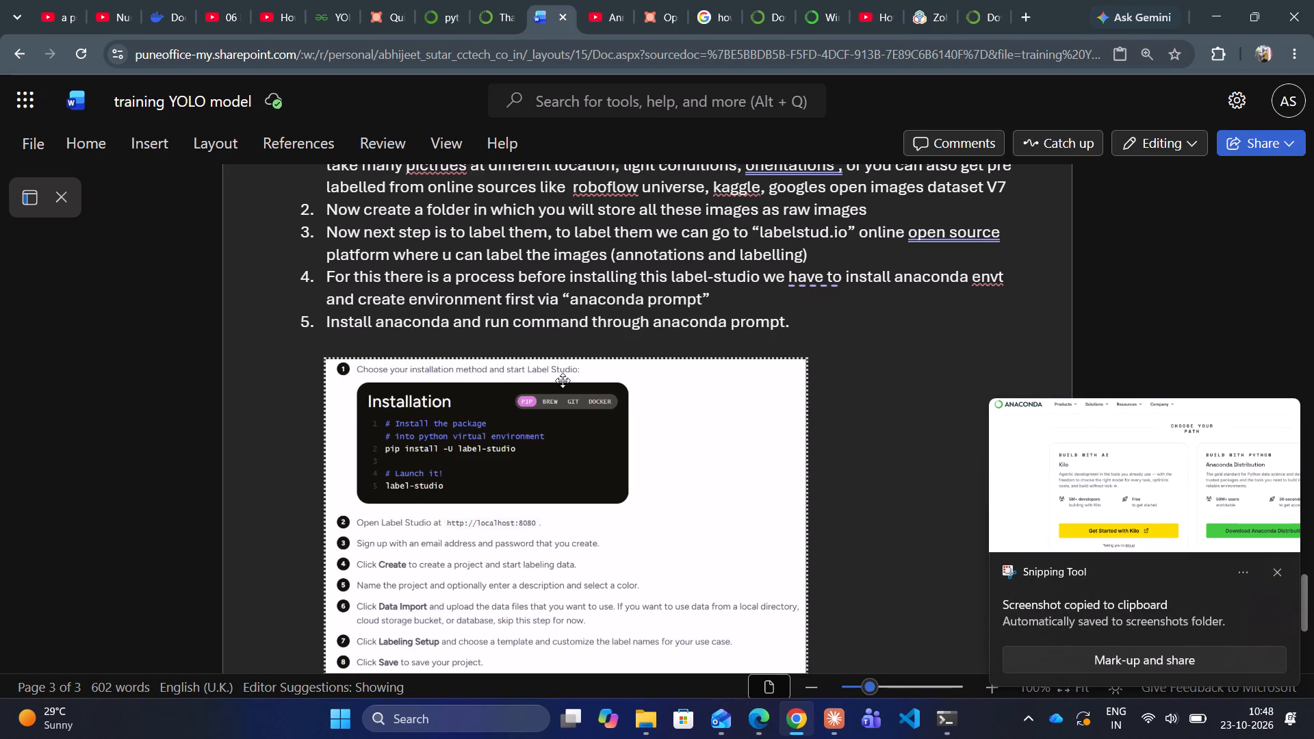
key("ctrl+v")
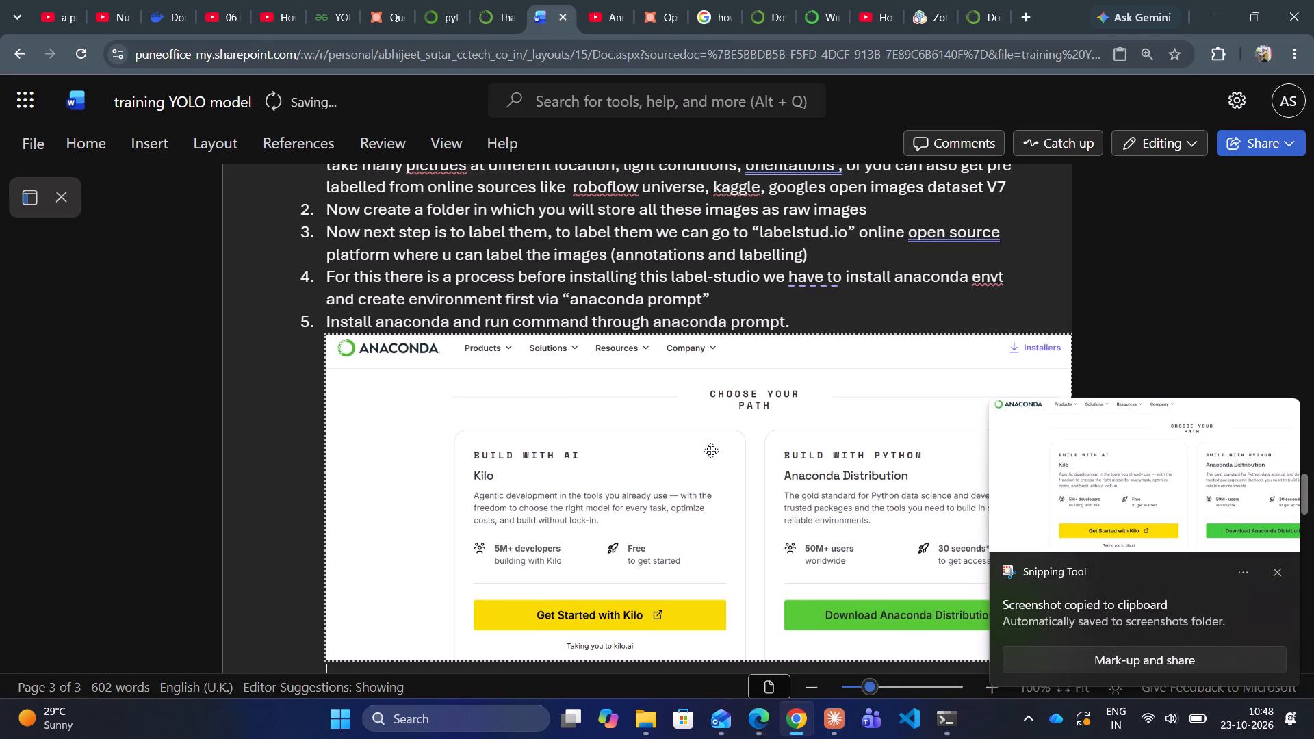
scroll(721, 421, "down", 3)
left_click(877, 303)
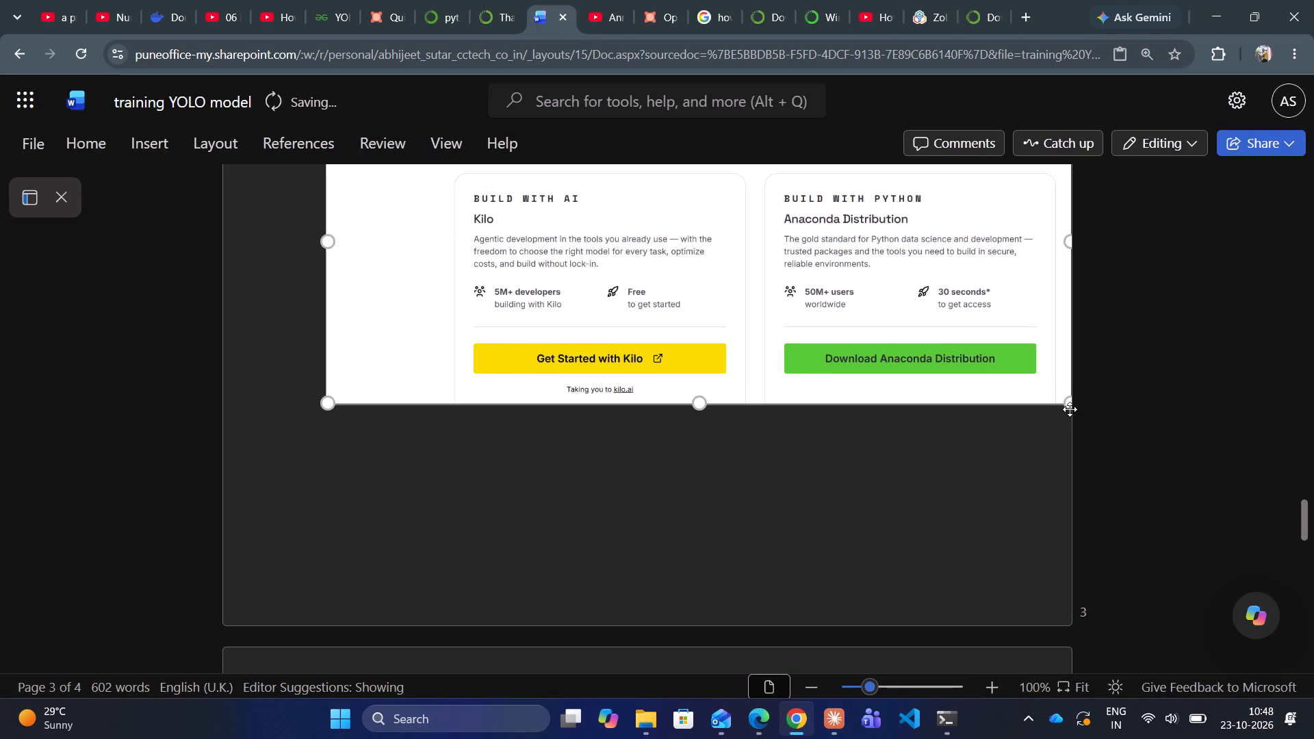
left_click_drag(1069, 401, 851, 339)
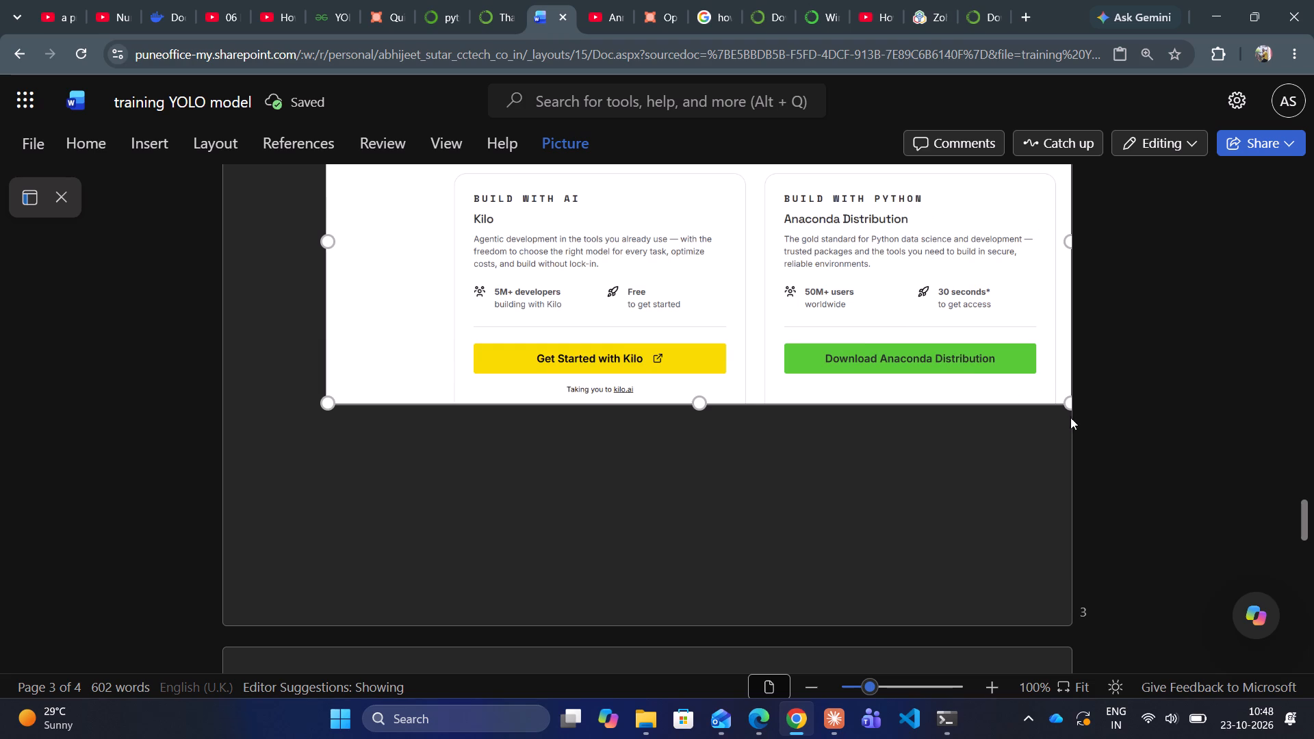
left_click_drag(1066, 399, 892, 330)
scroll(865, 385, "up", 4)
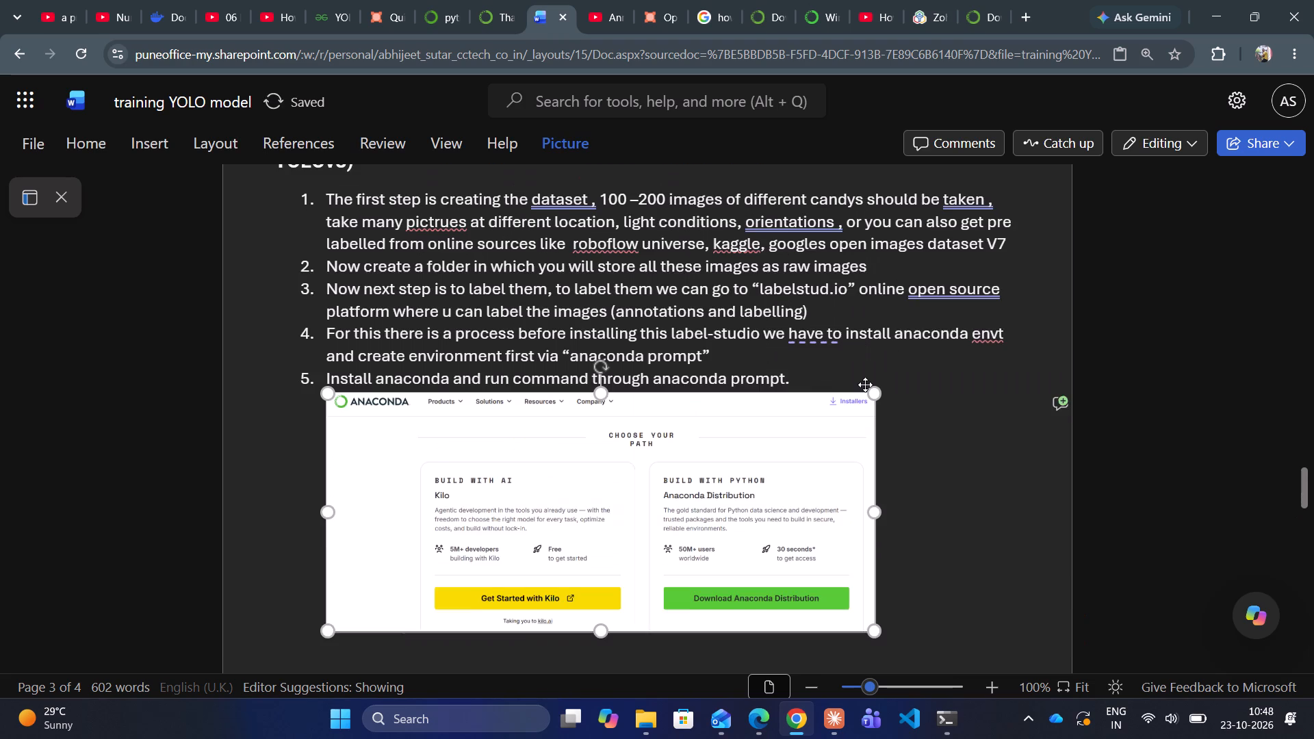
scroll(851, 391, "down", 1)
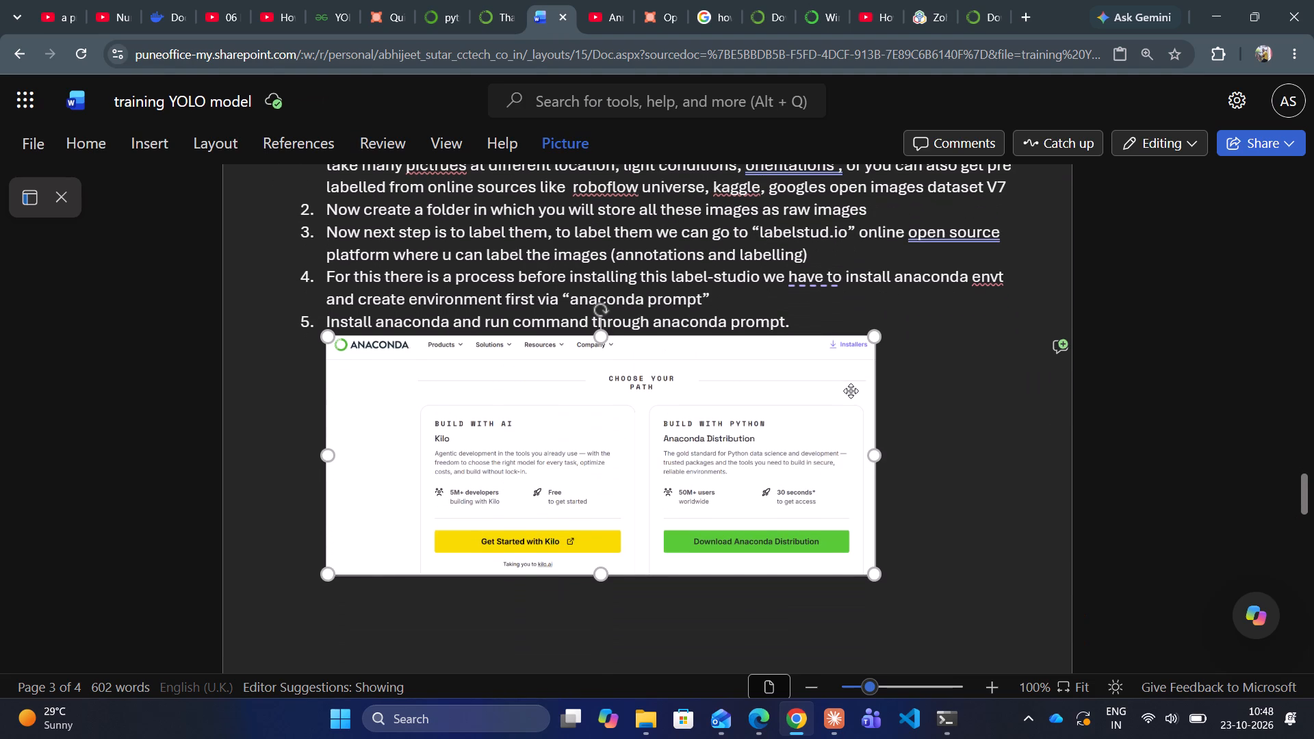
Start a text line directly below the Anaconda screenshot reading "Download anaconda distribution --".
key("Right")
key("Return")
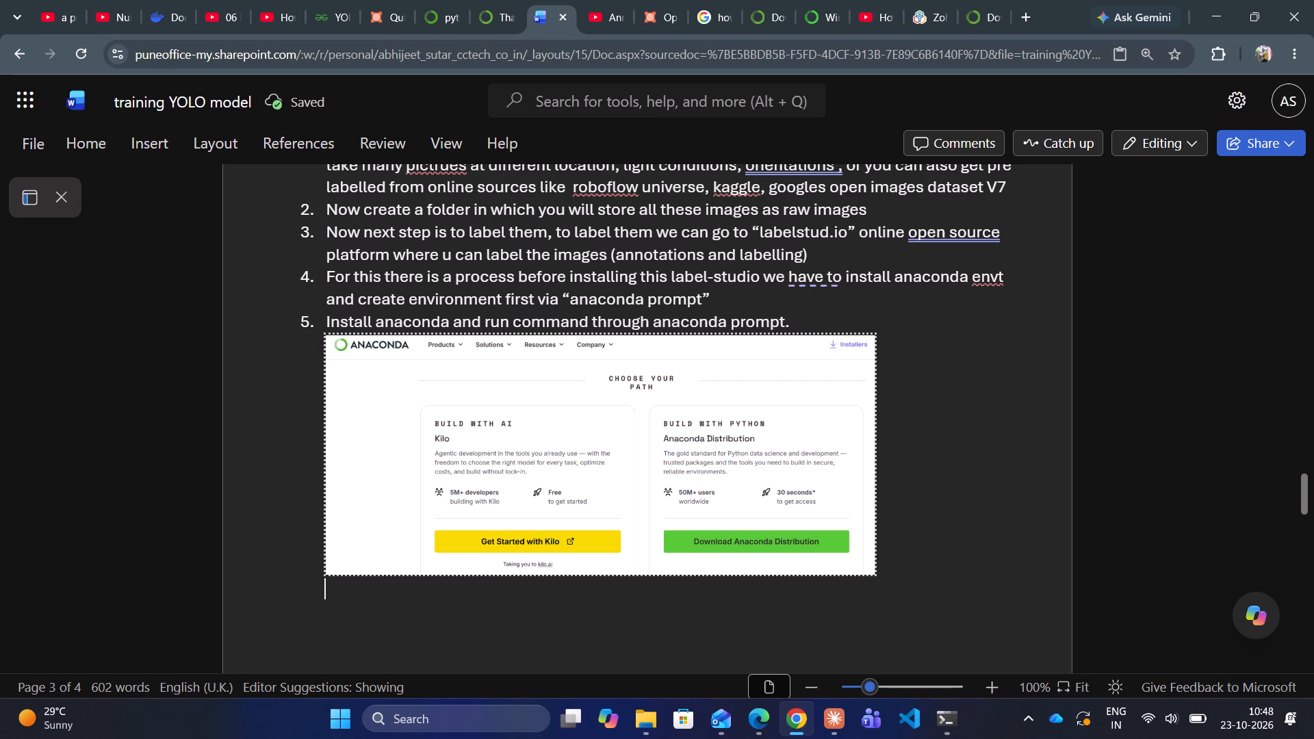
type("dou")
key("BackSpace")
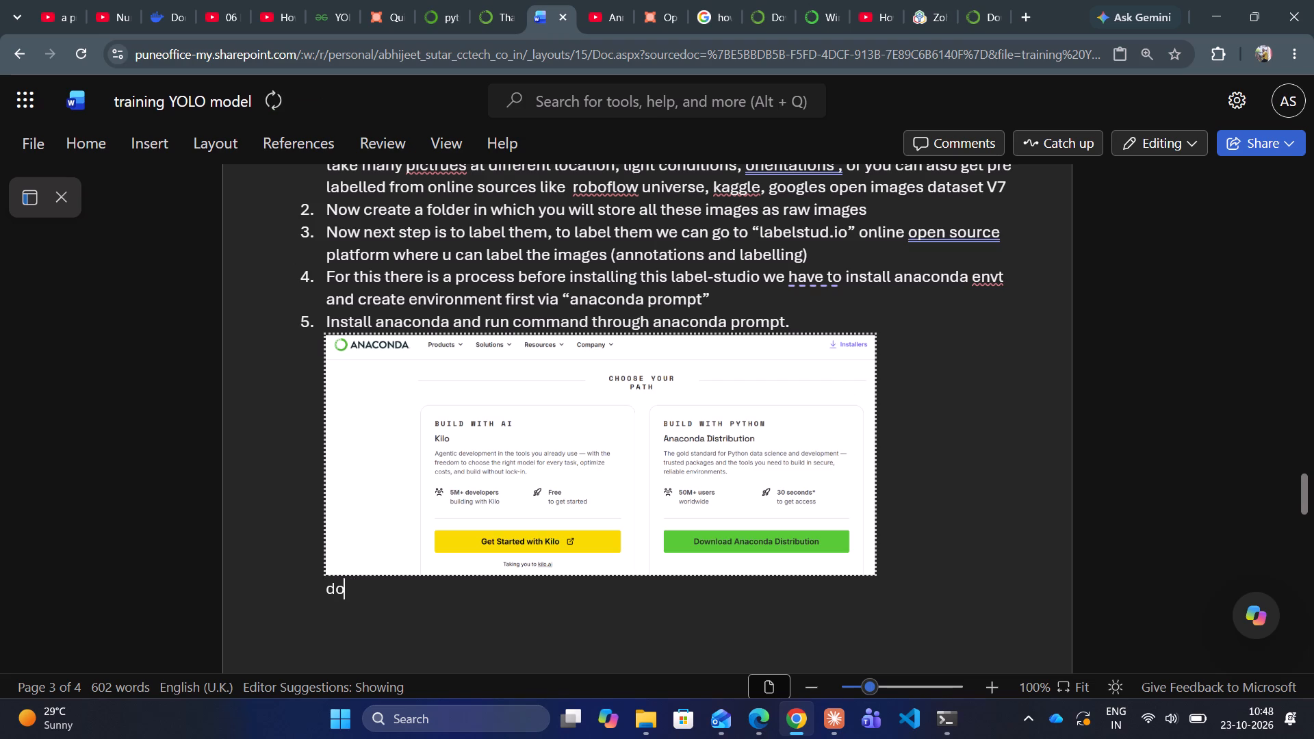
type("wnload")
key("space")
type("anaconda distri")
type("bution")
key("space")
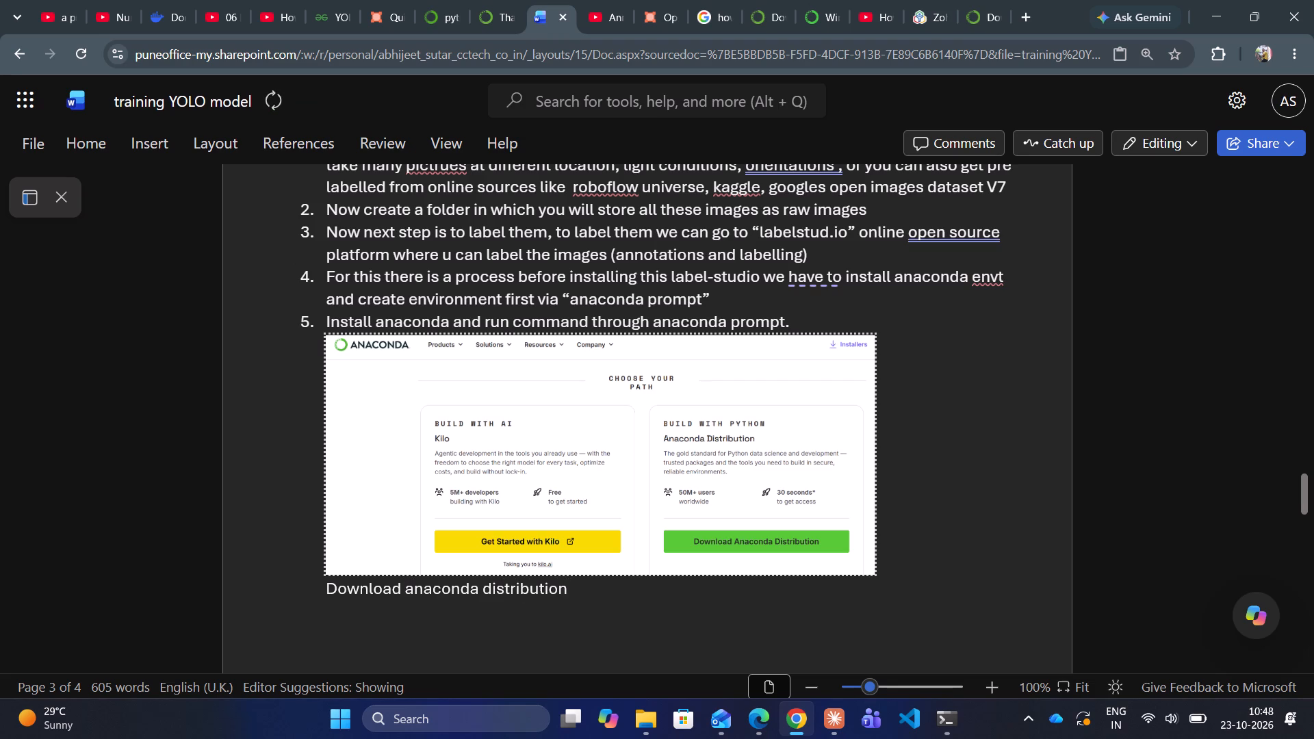
type("--")
key("space")
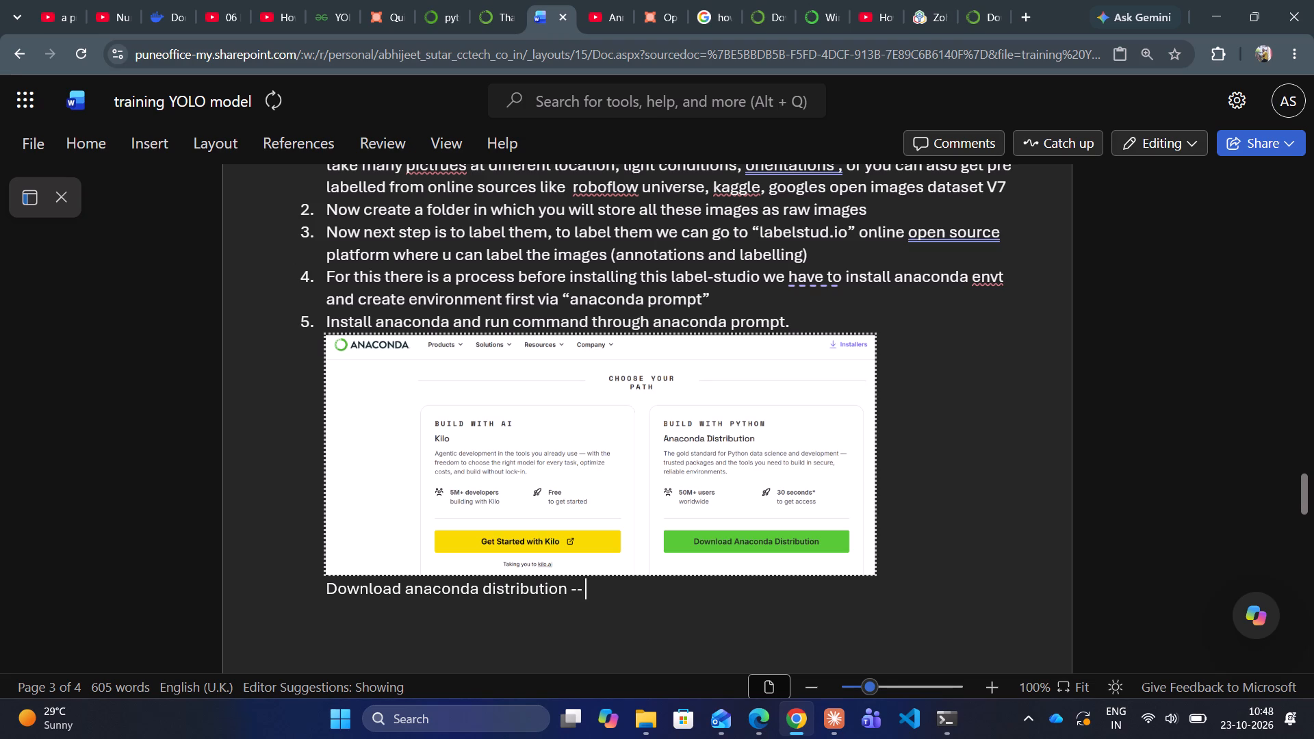
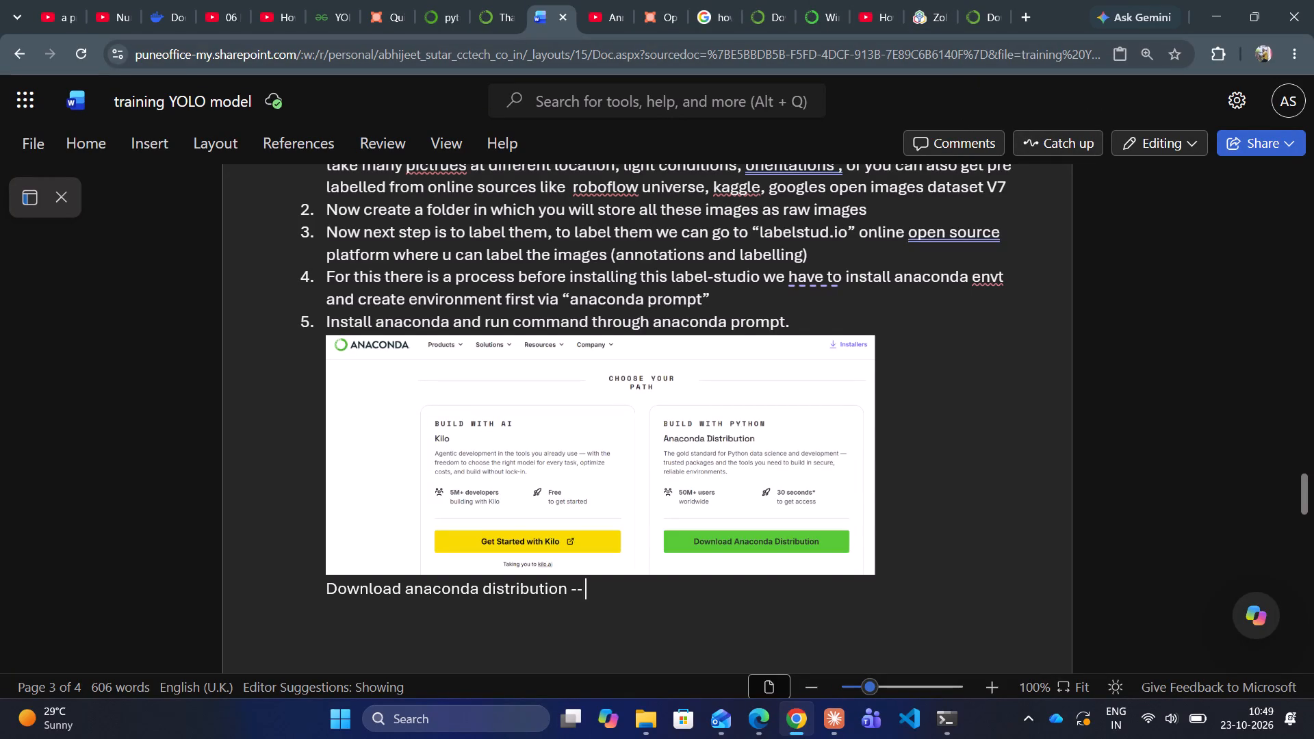
Choose Download Anaconda Distribution on the Anaconda page to open the installer selection page.
left_click(984, 9)
left_click(893, 486)
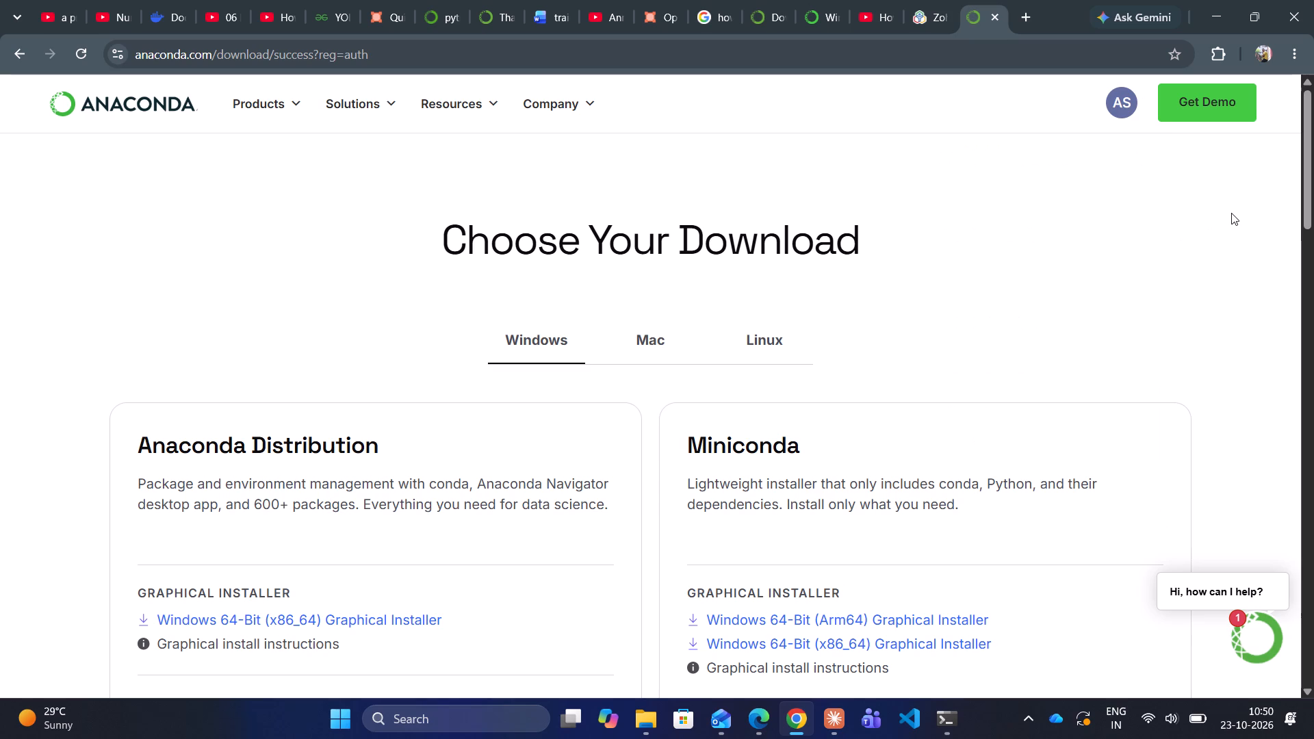
Capture a screenshot of the installer page from the Anaconda header down to the Anaconda Distribution card's graphical installer links.
scroll(520, 398, "down", 3)
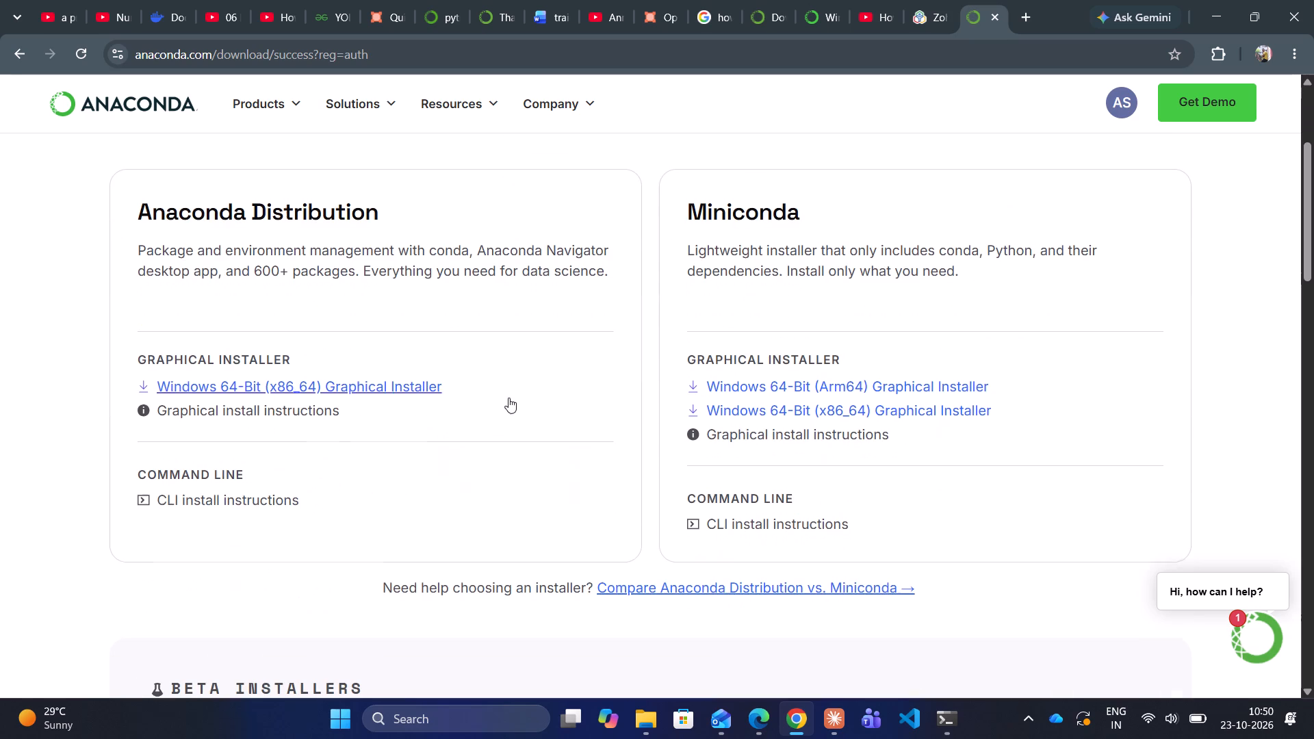
scroll(508, 398, "up", 1)
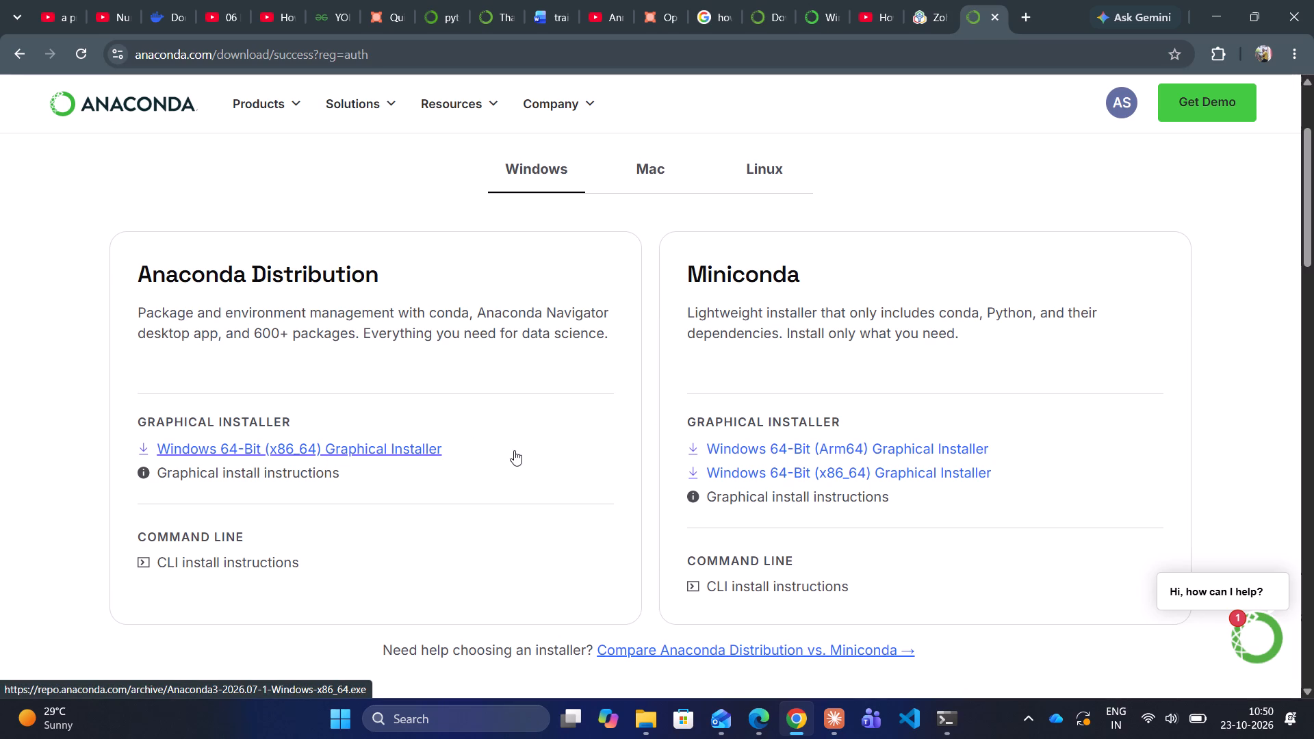
scroll(568, 443, "up", 1)
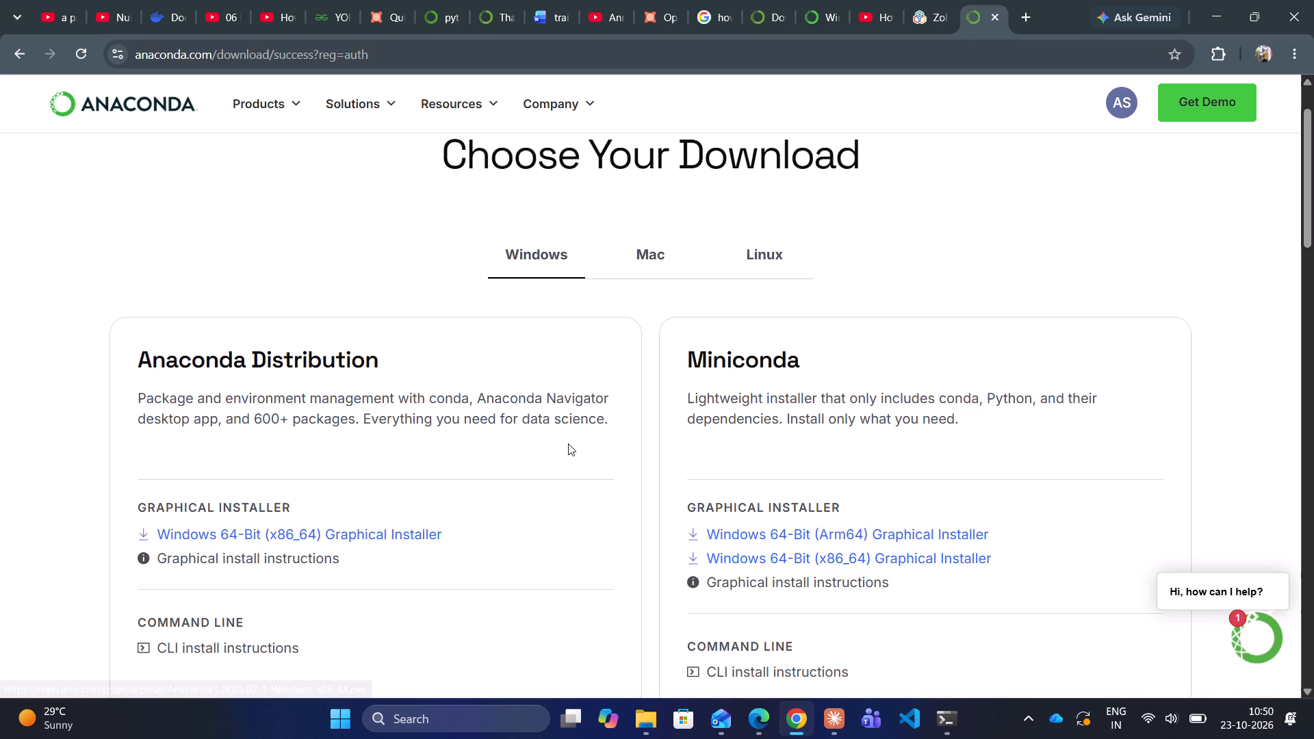
scroll(568, 443, "down", 2)
scroll(568, 443, "up", 1)
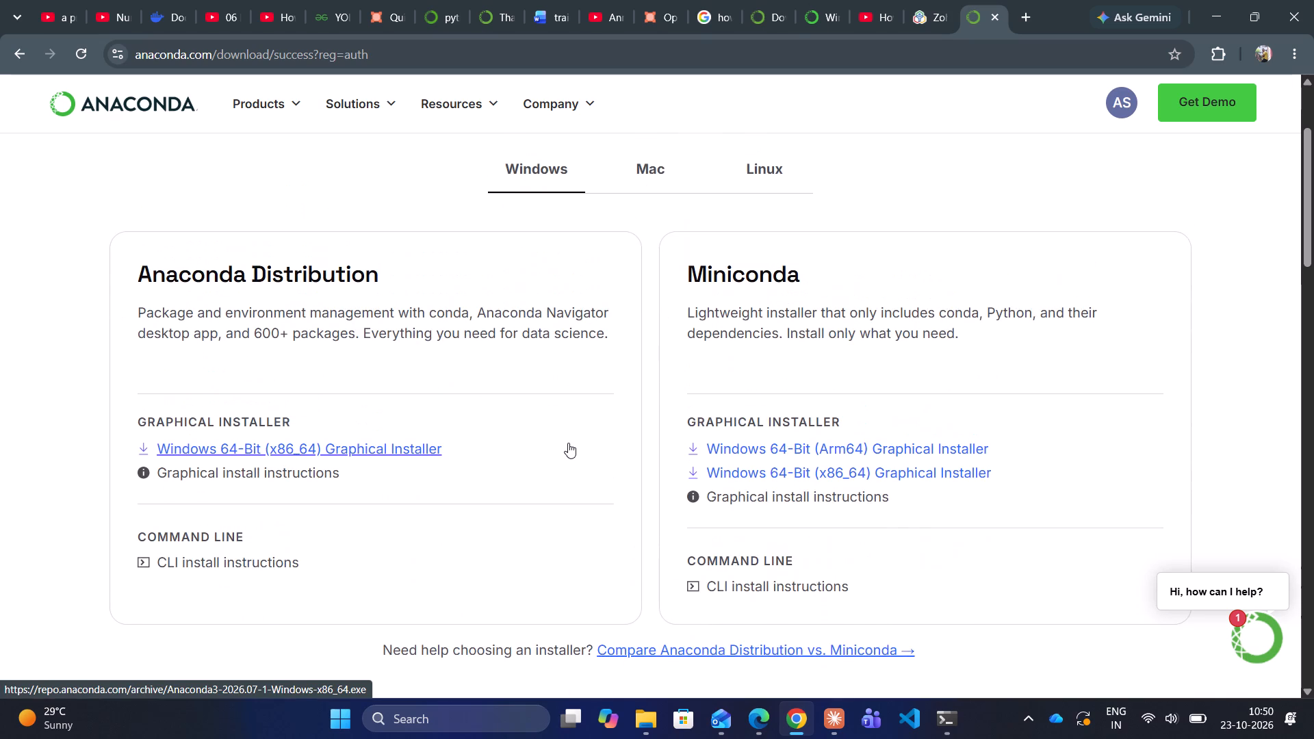
key("Print")
left_click_drag(29, 83, 591, 415)
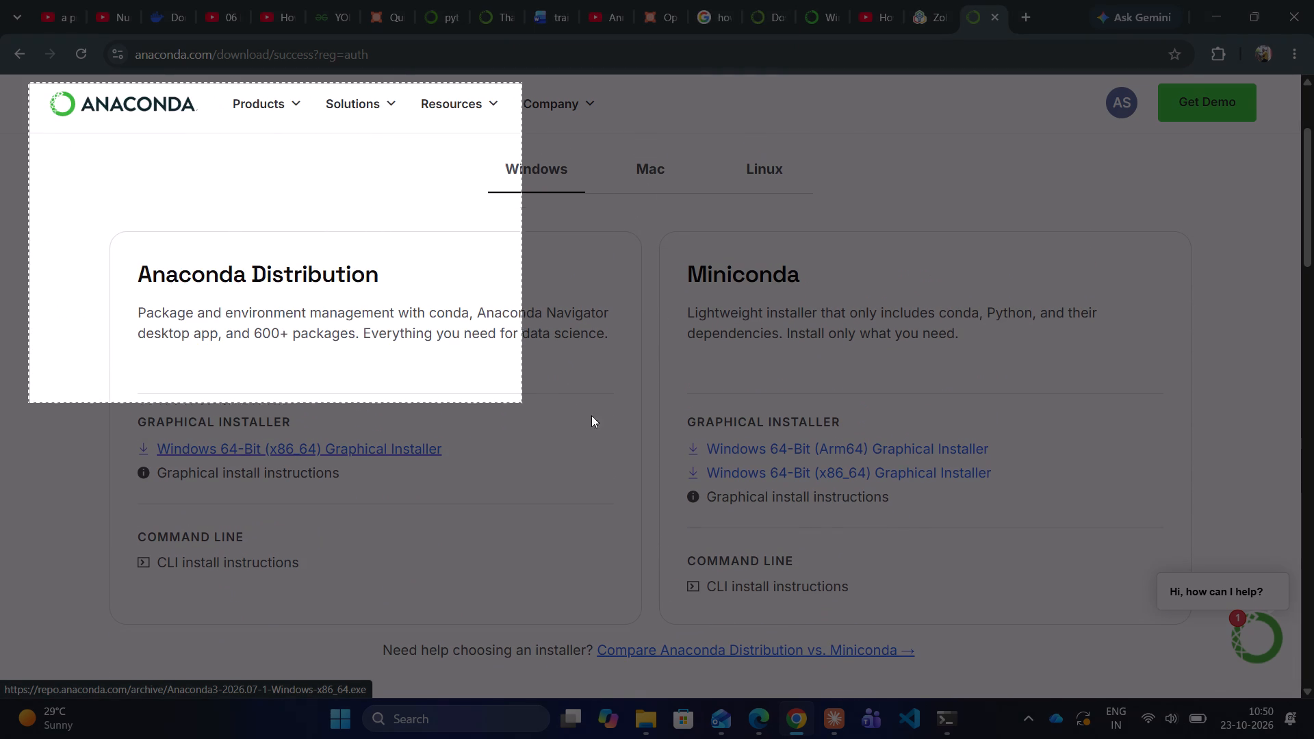
left_click_drag(591, 415, 648, 504)
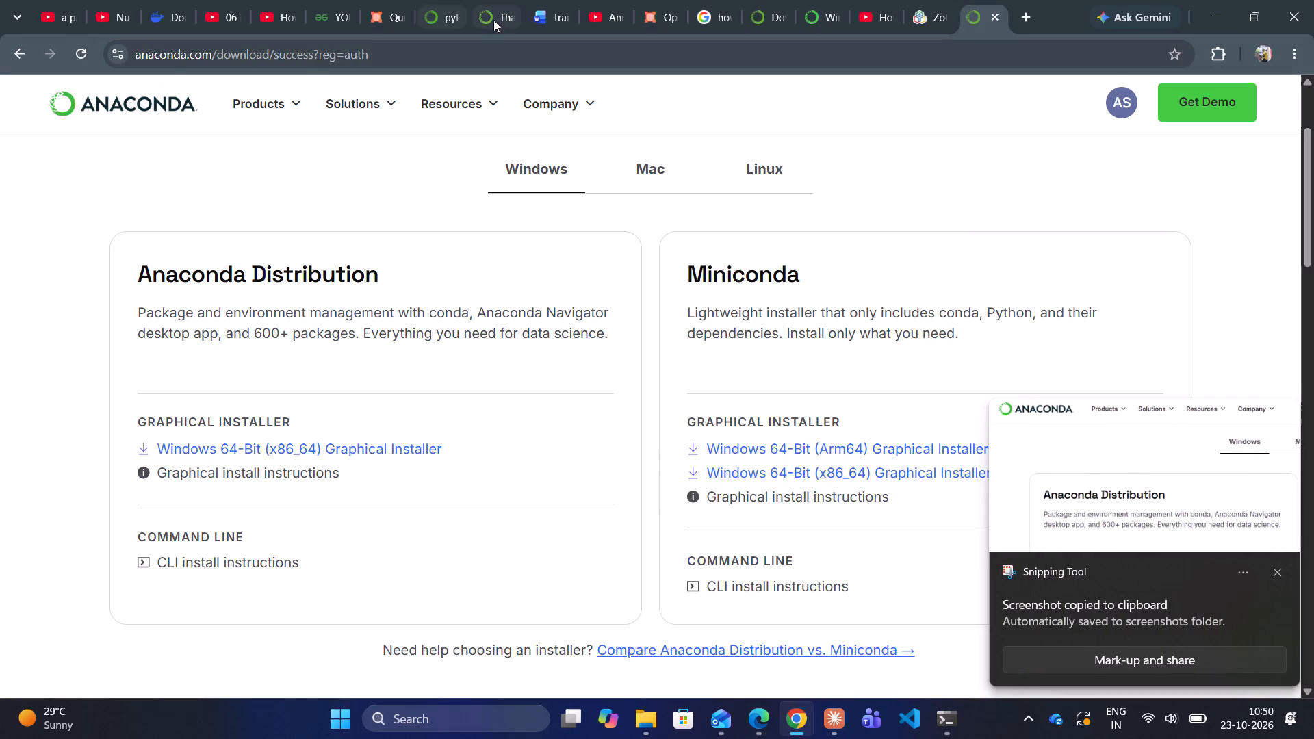
In the Word document, extend the line below the Anaconda screenshot to read "Click on Download anaconda distribution --".
left_click(533, 8)
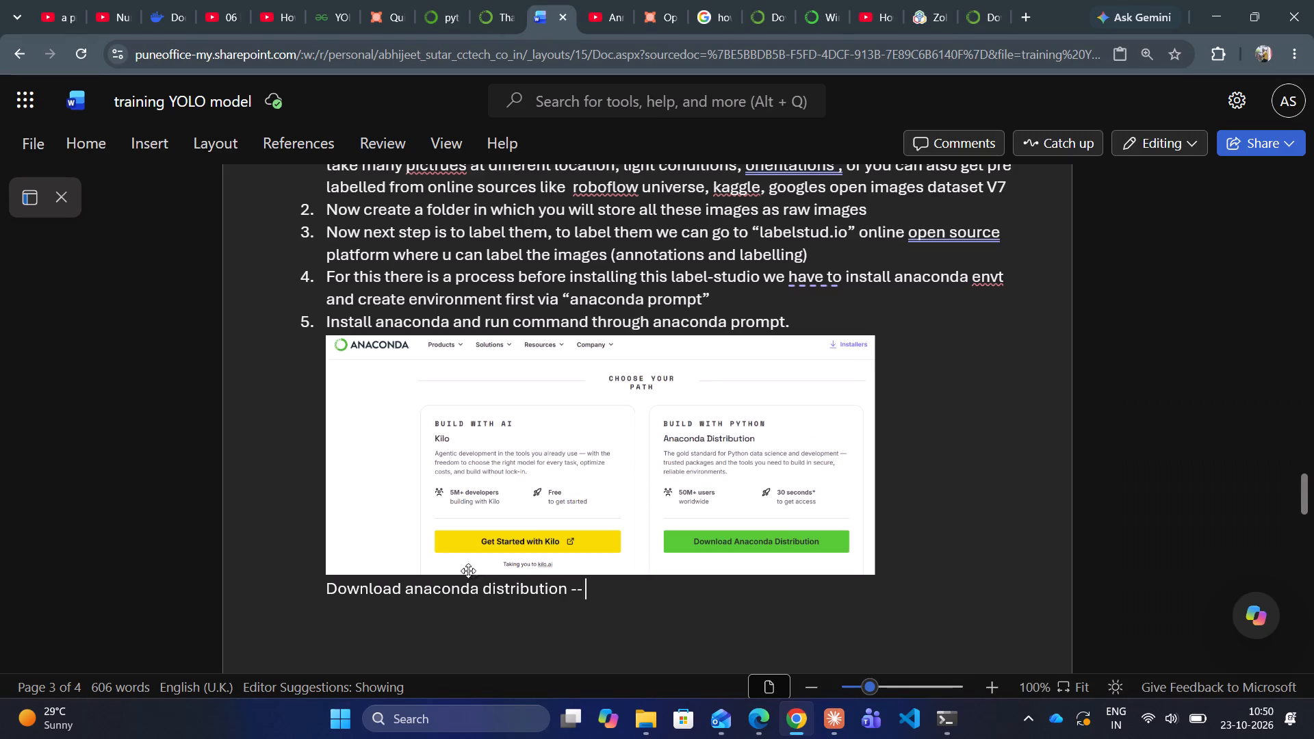
left_click(322, 593)
type("click")
key("space")
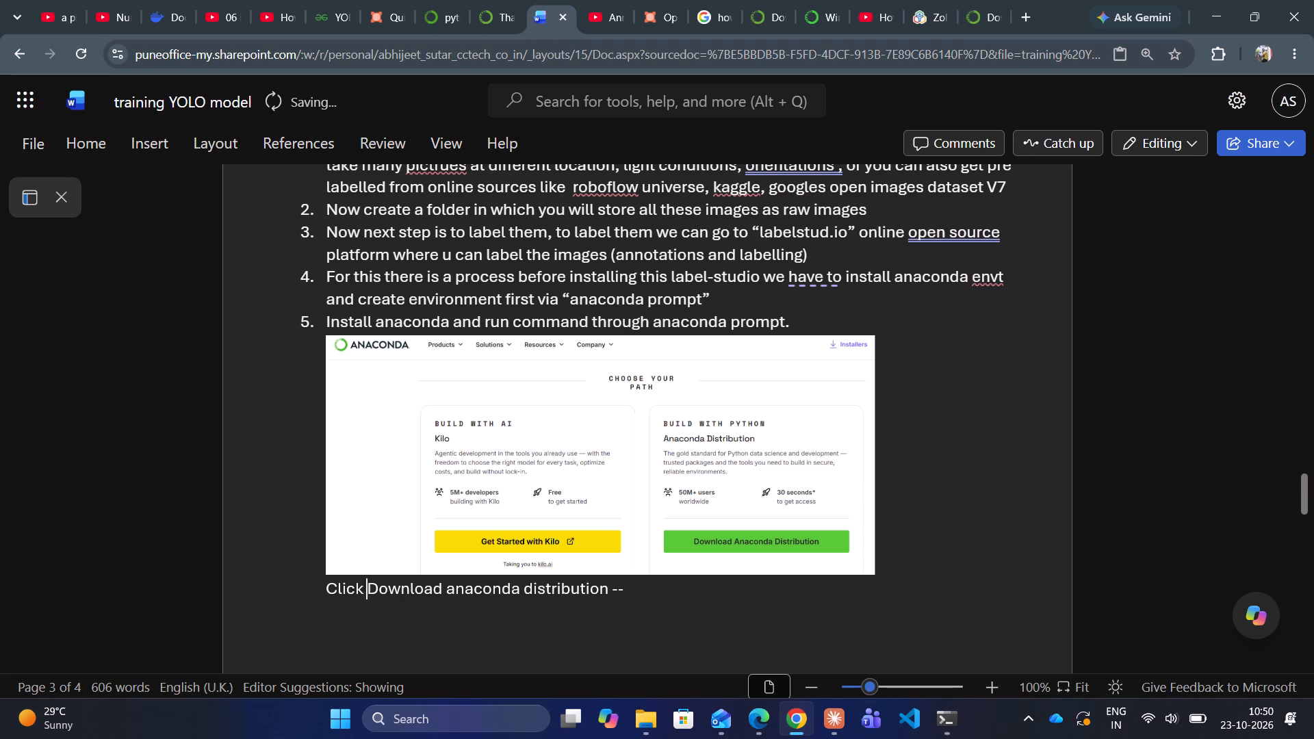
type("on")
key("space")
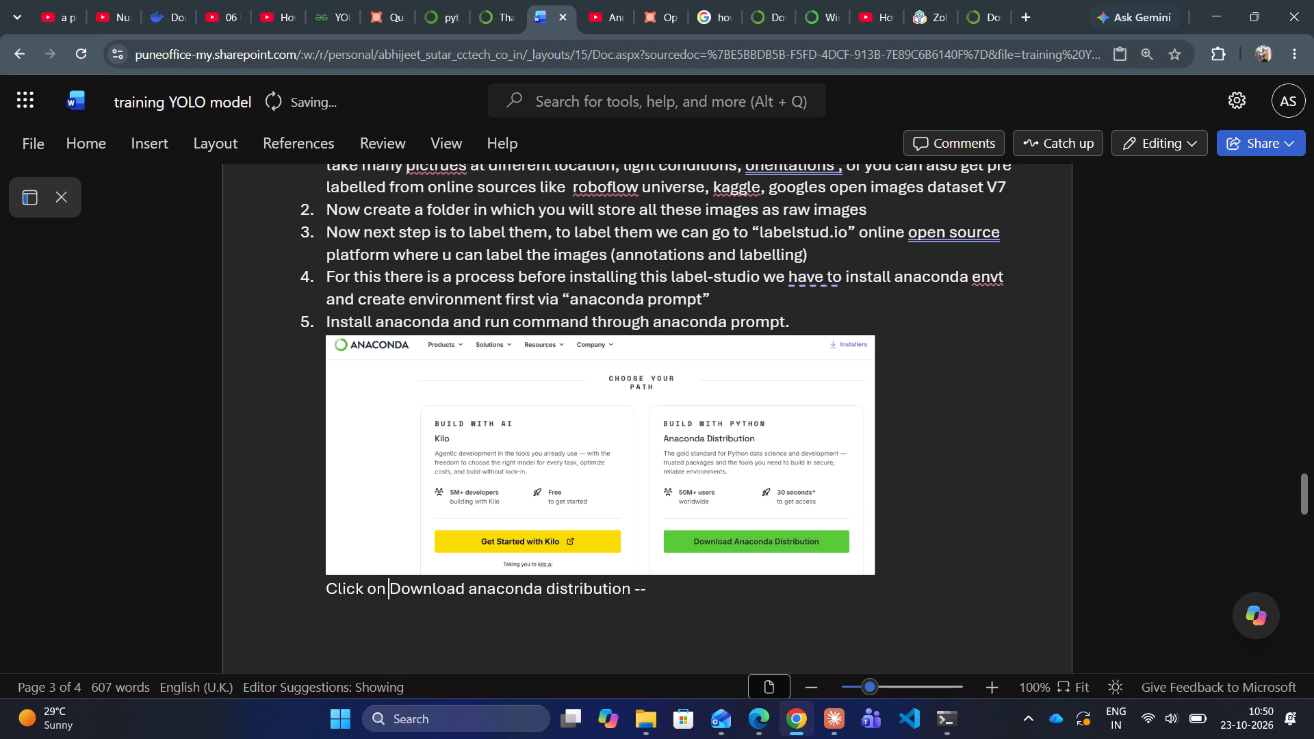
Paste the installer page screenshot on a new line below that text and shrink it to about half the text width.
left_click(658, 583)
key("Return")
key("ctrl+v")
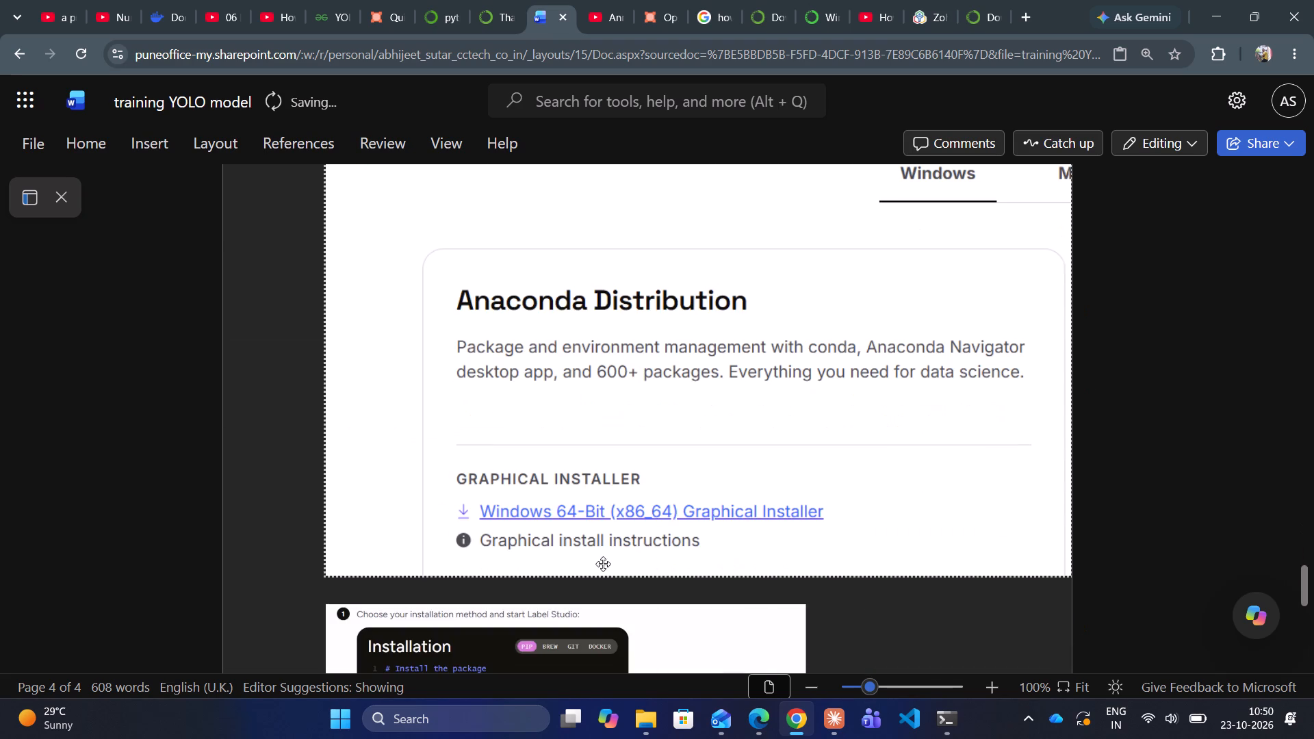
left_click(699, 465)
left_click_drag(1068, 576, 633, 344)
scroll(691, 409, "up", 4)
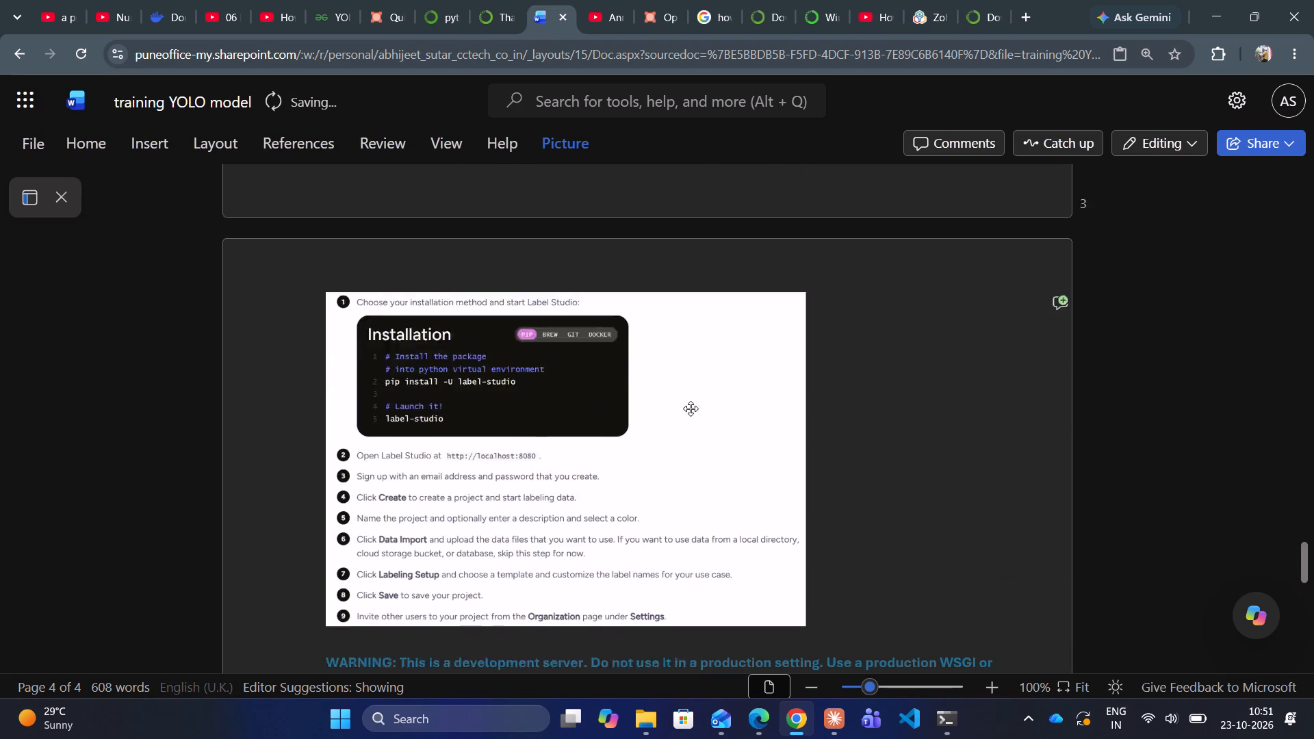
scroll(690, 409, "up", 4)
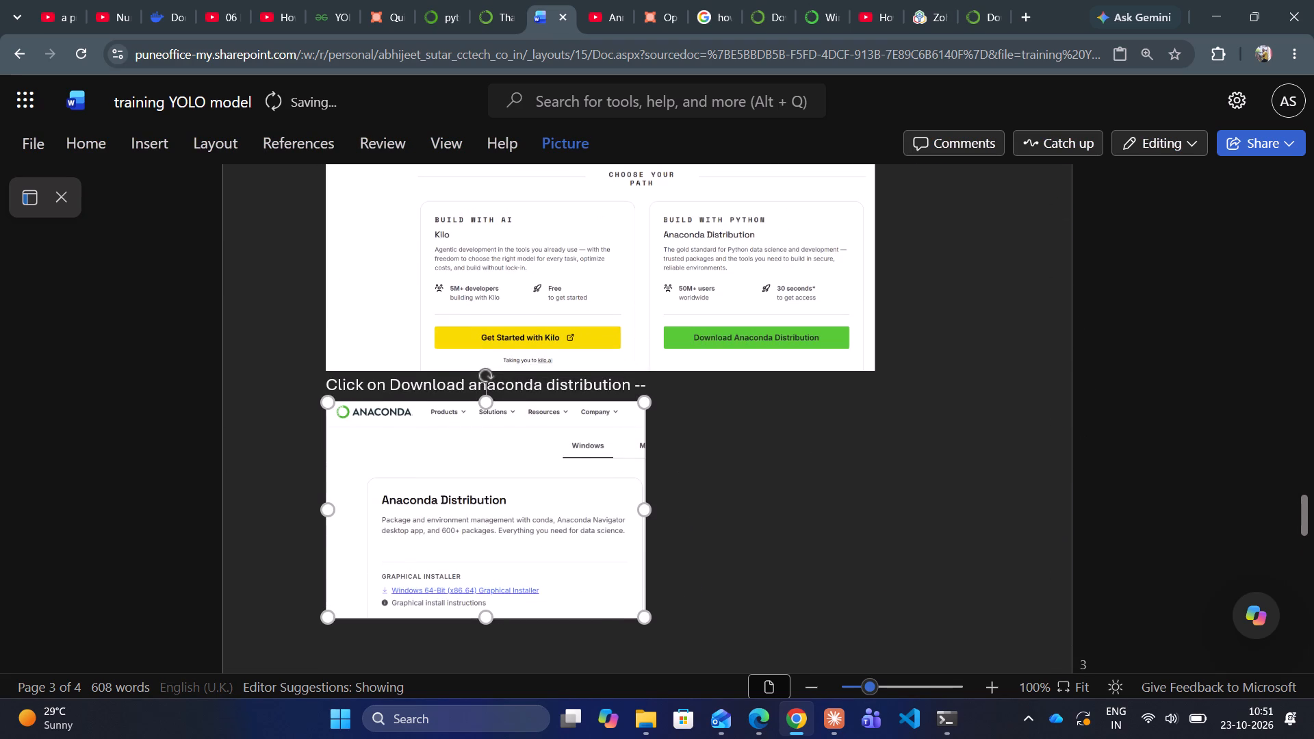
left_click_drag(485, 614, 493, 571)
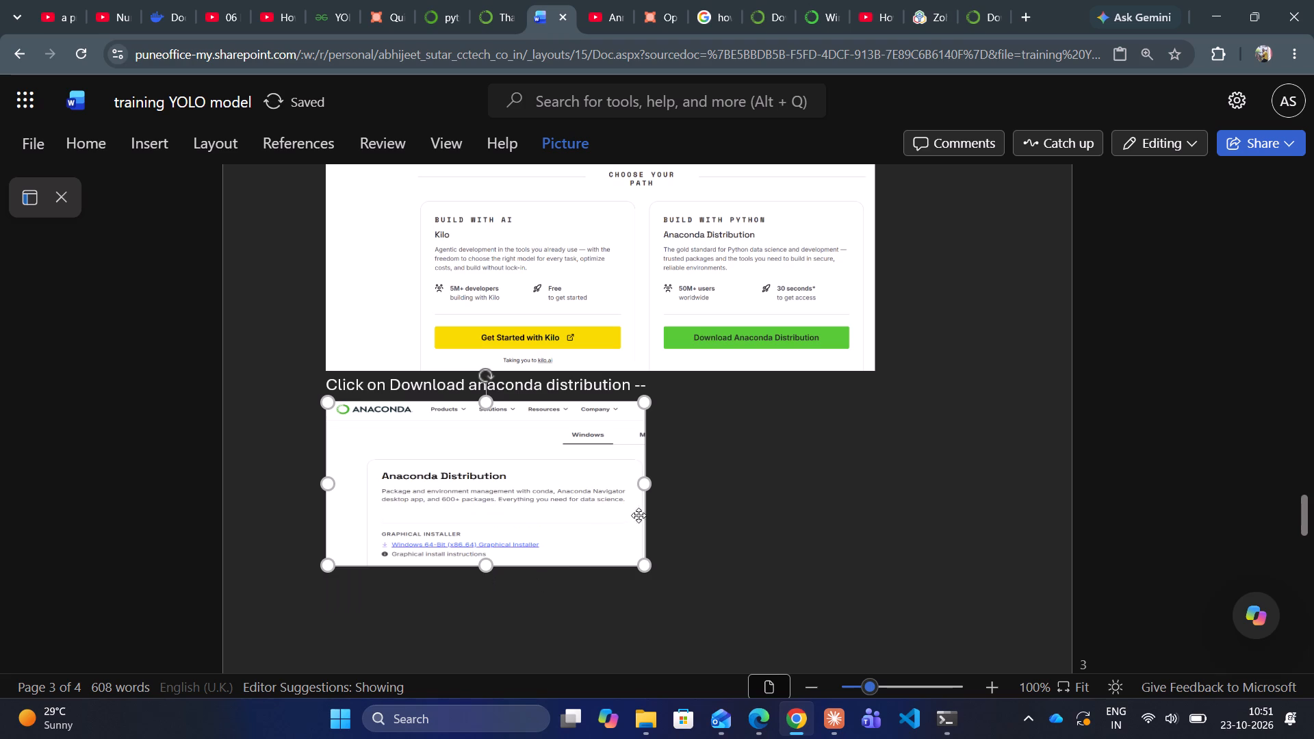
left_click_drag(481, 565, 489, 633)
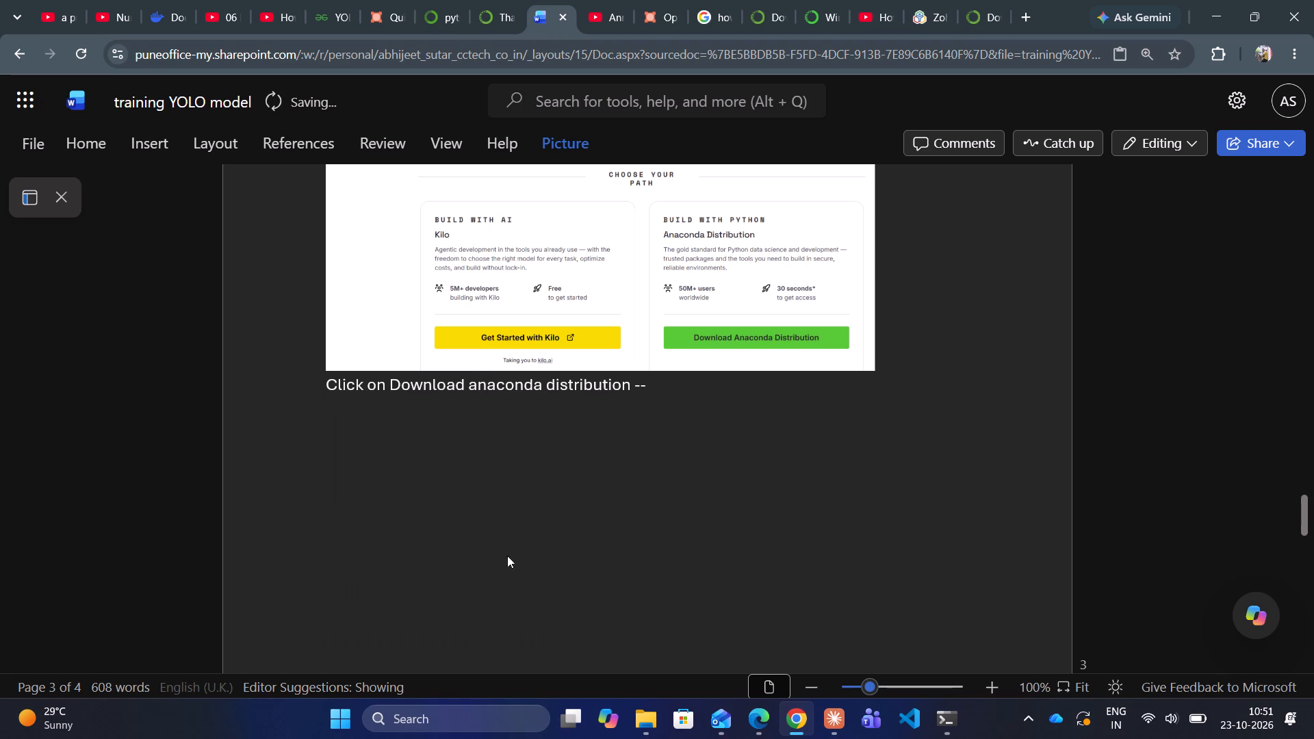
scroll(532, 500, "down", 6)
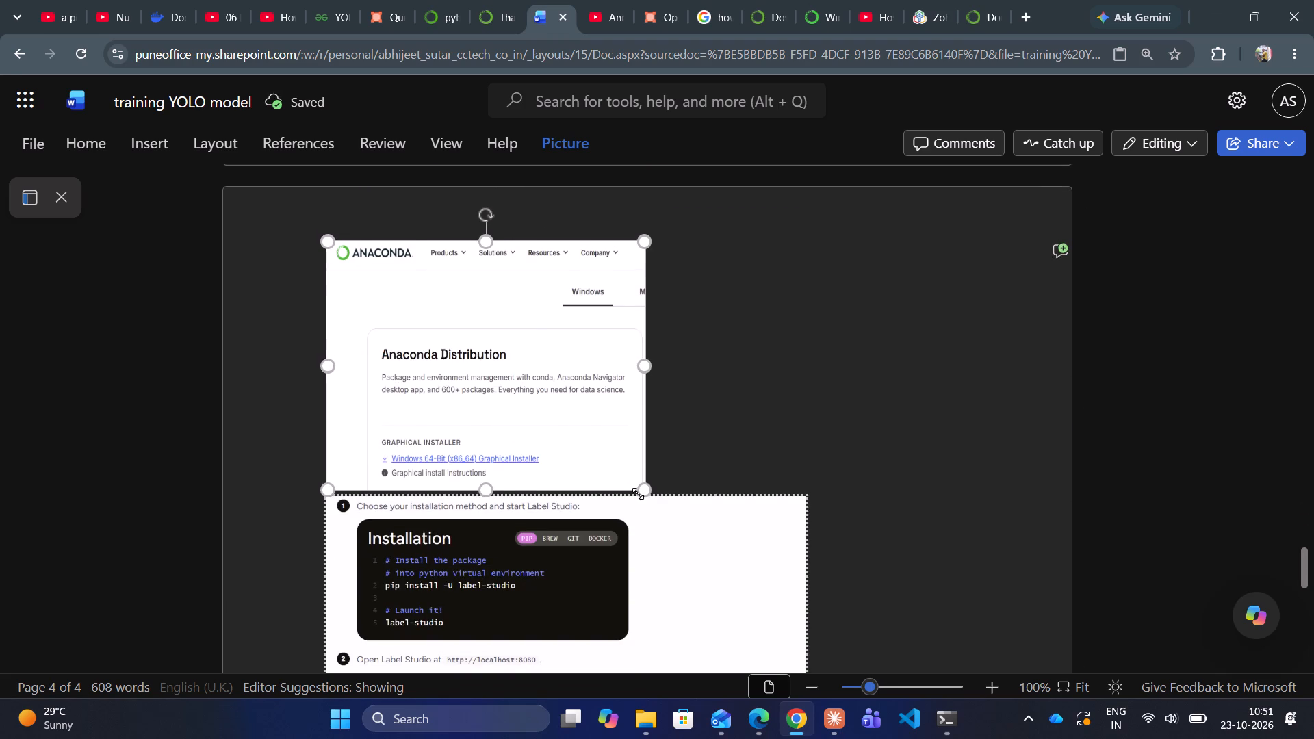
left_click_drag(644, 493, 628, 452)
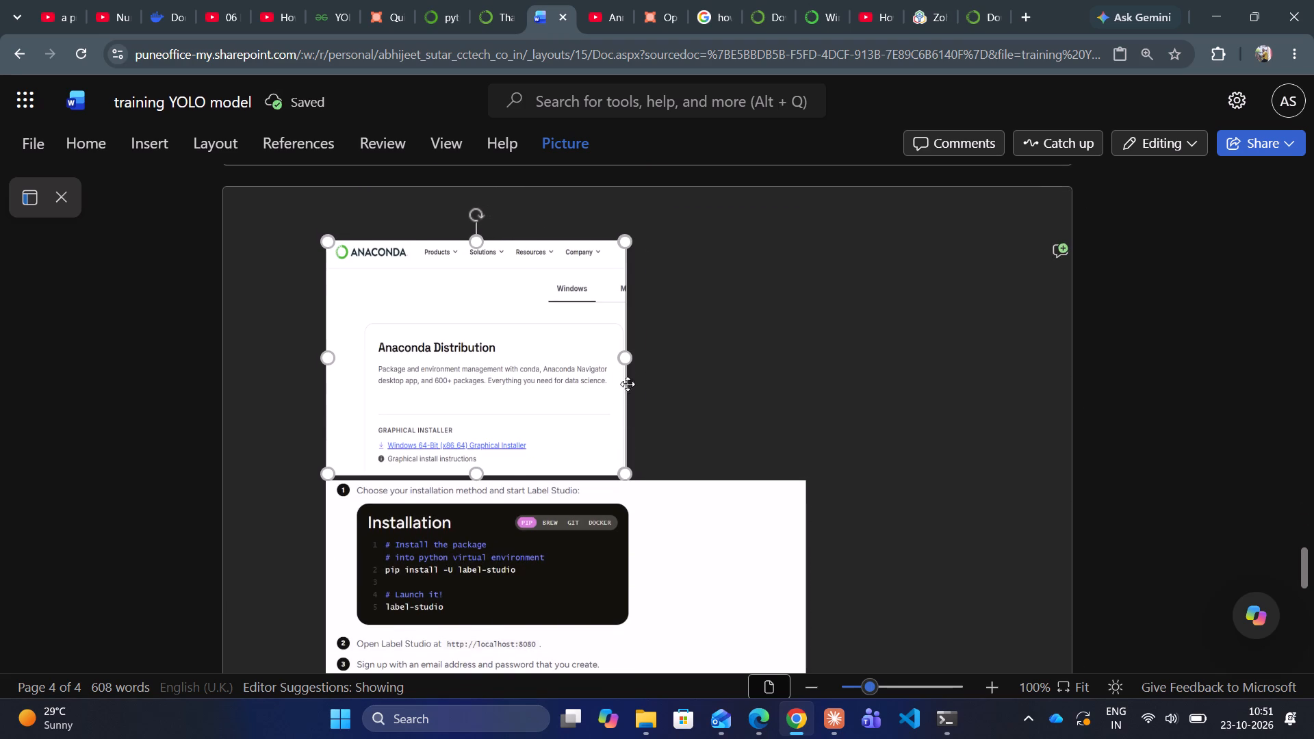
left_click_drag(626, 361, 684, 359)
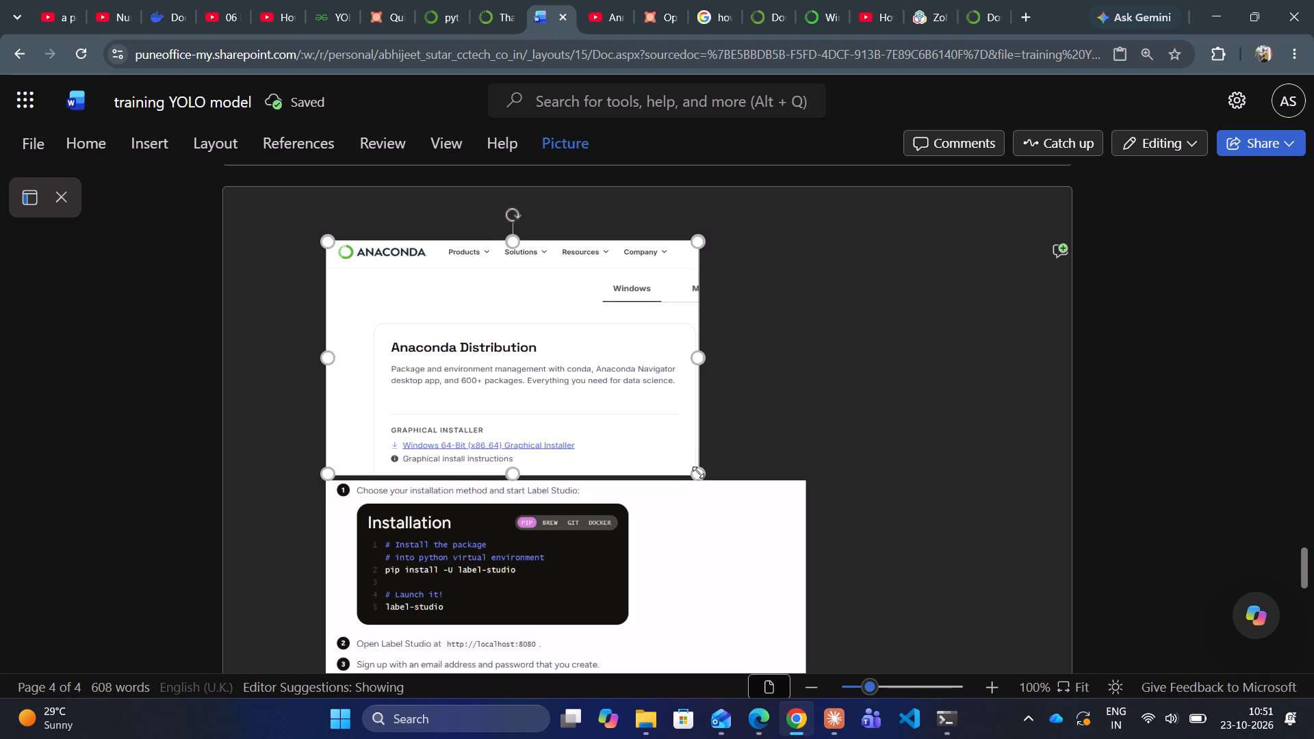
left_click_drag(698, 472, 678, 432)
scroll(676, 432, "up", 6)
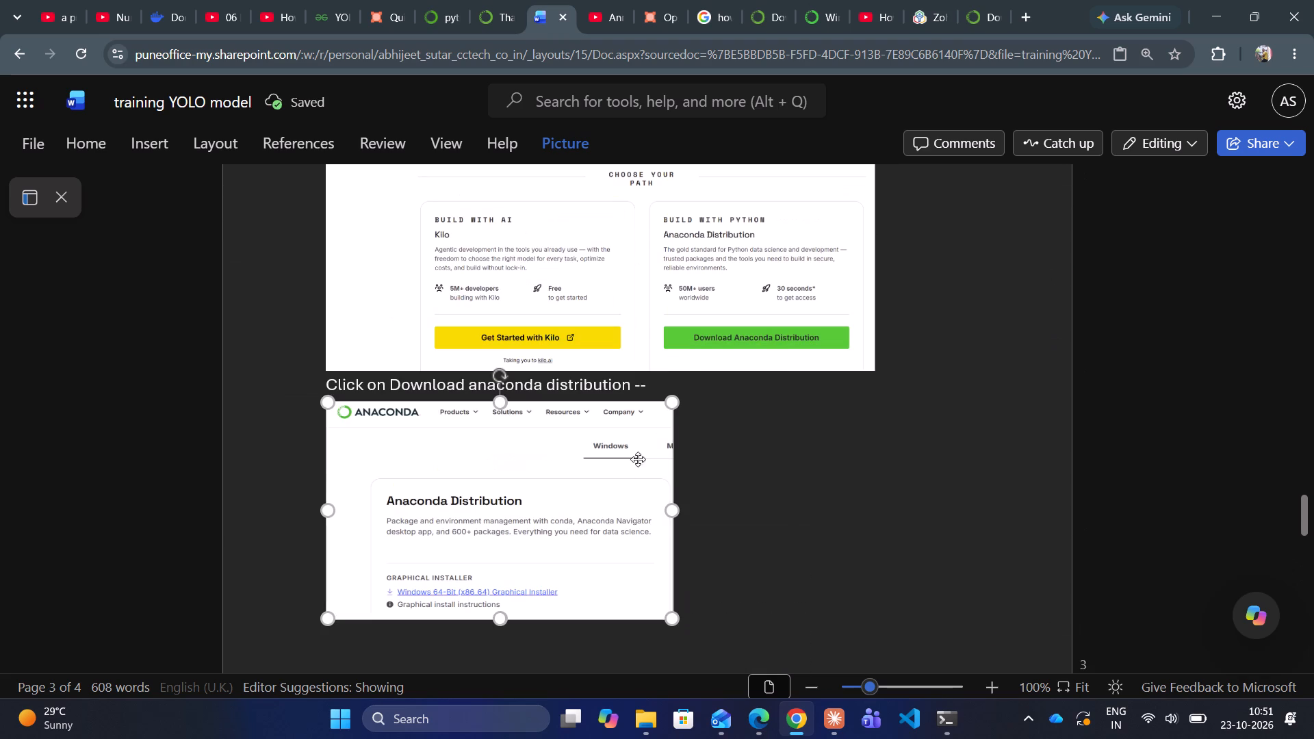
Add the caption "download graphical installer." directly after the pasted installer page screenshot.
left_click(706, 595)
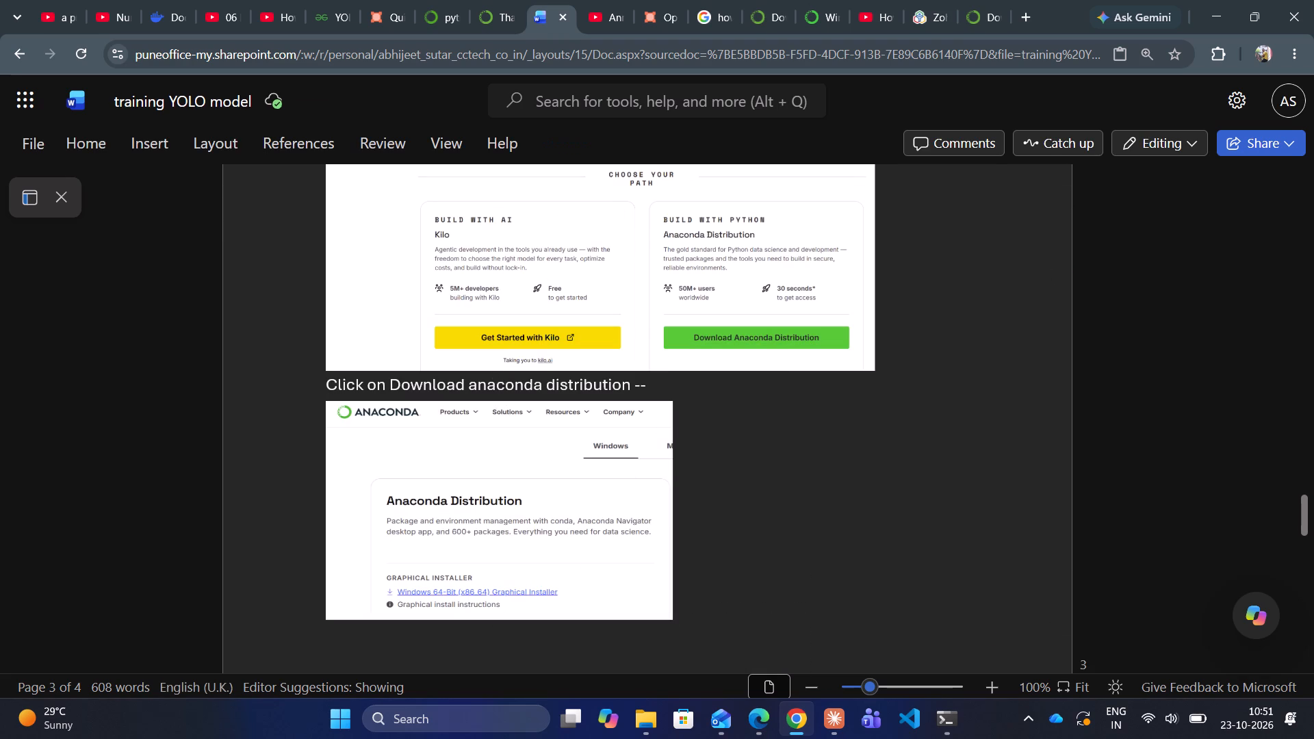
key("space")
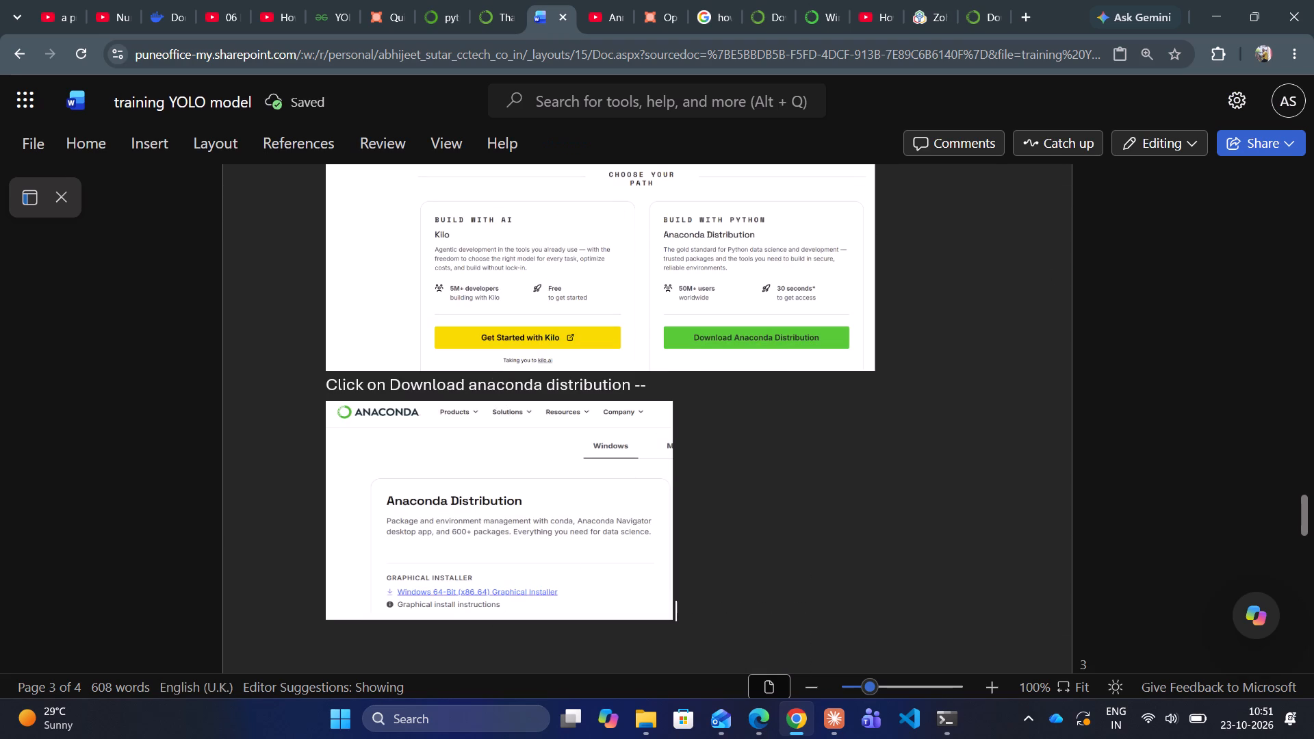
type("download")
key("space")
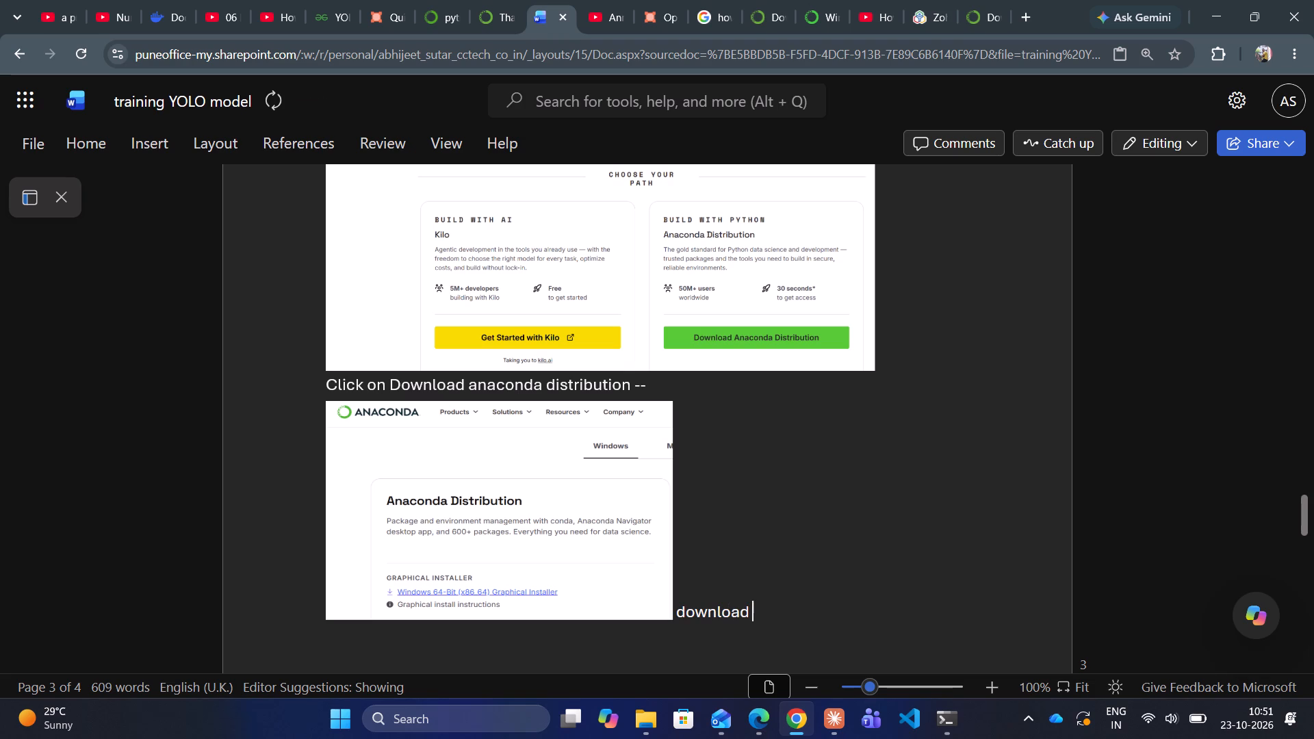
type("graphical insta")
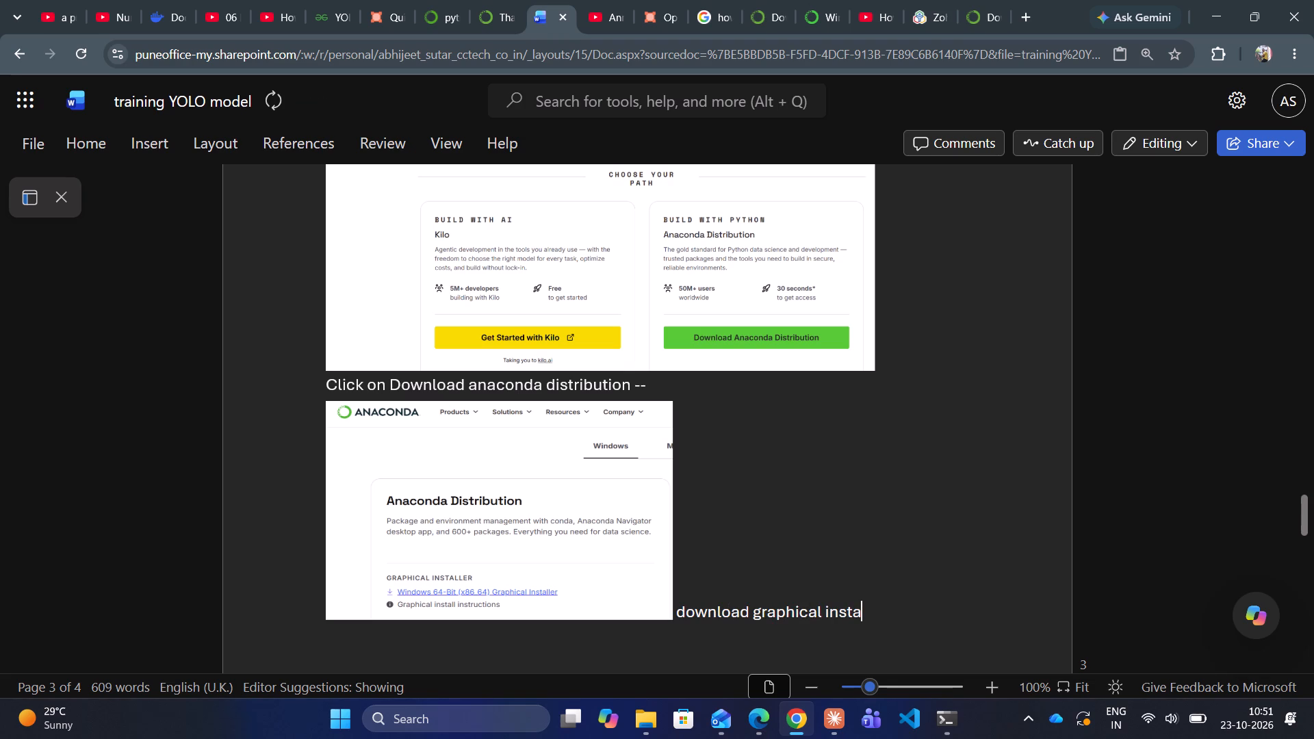
type("ller")
key("period")
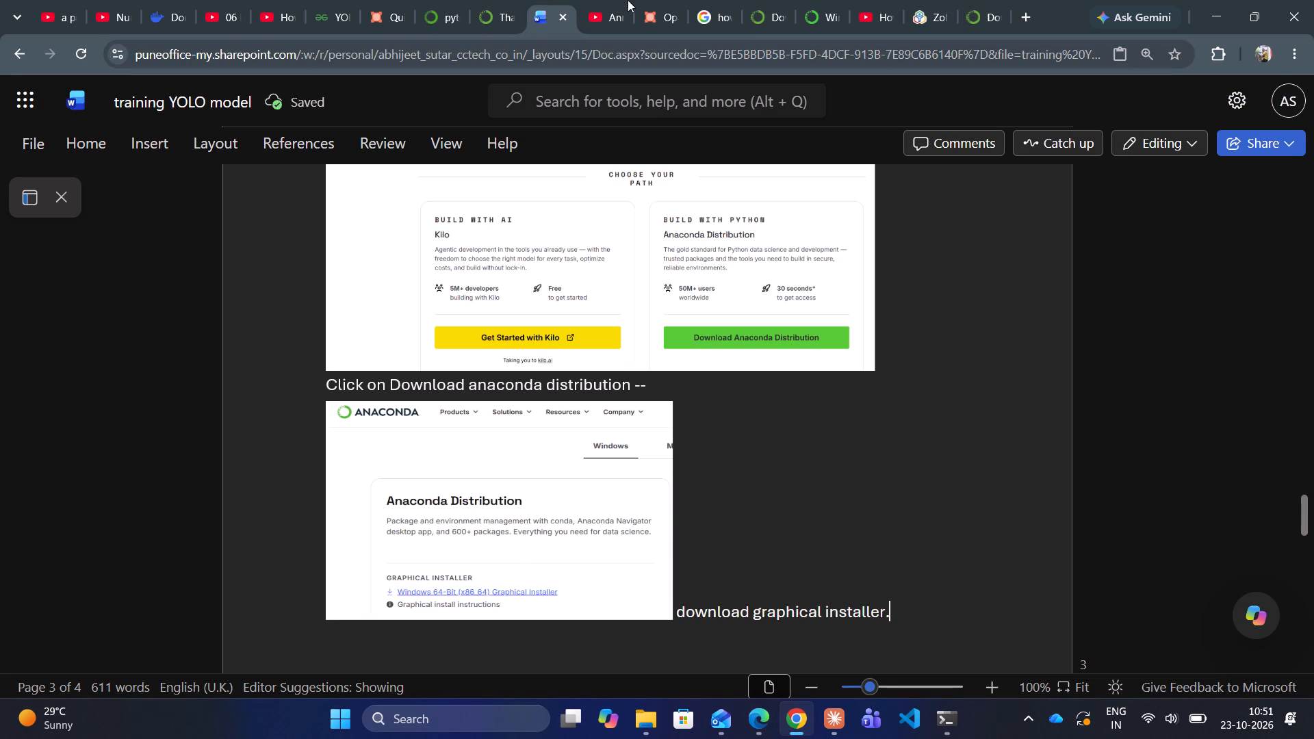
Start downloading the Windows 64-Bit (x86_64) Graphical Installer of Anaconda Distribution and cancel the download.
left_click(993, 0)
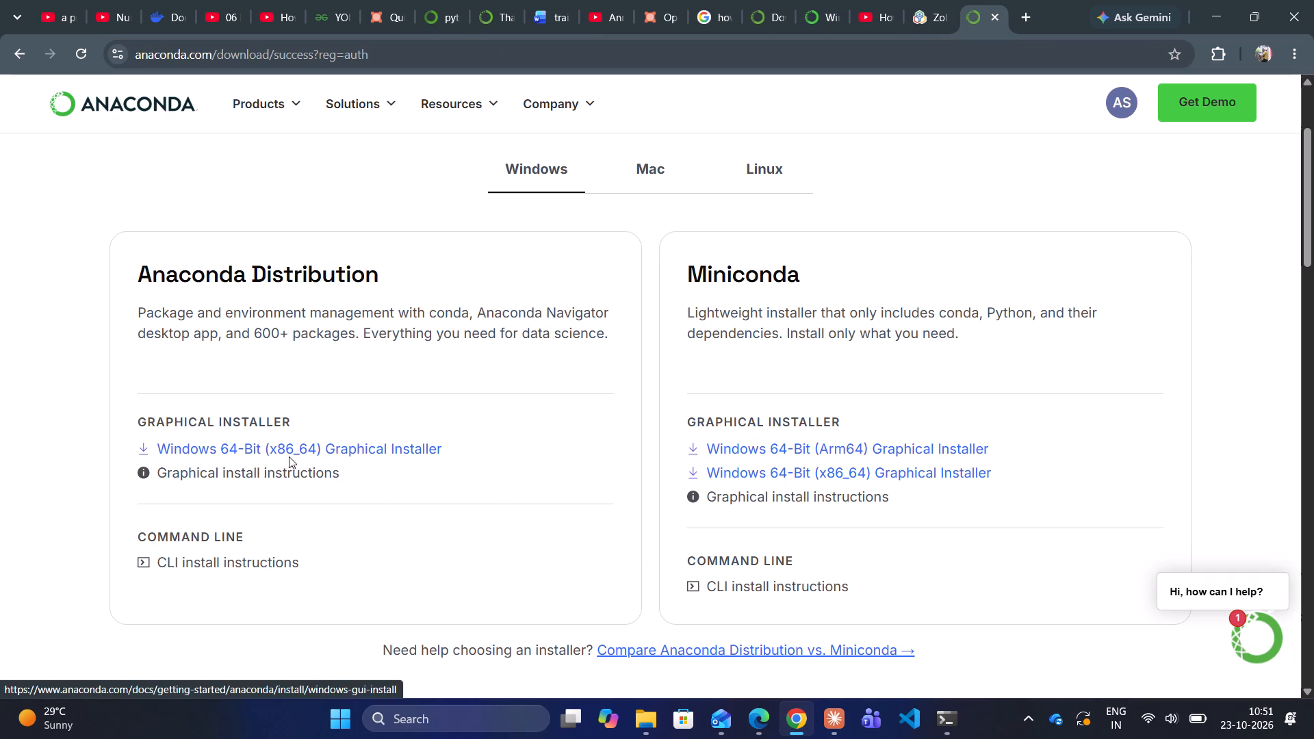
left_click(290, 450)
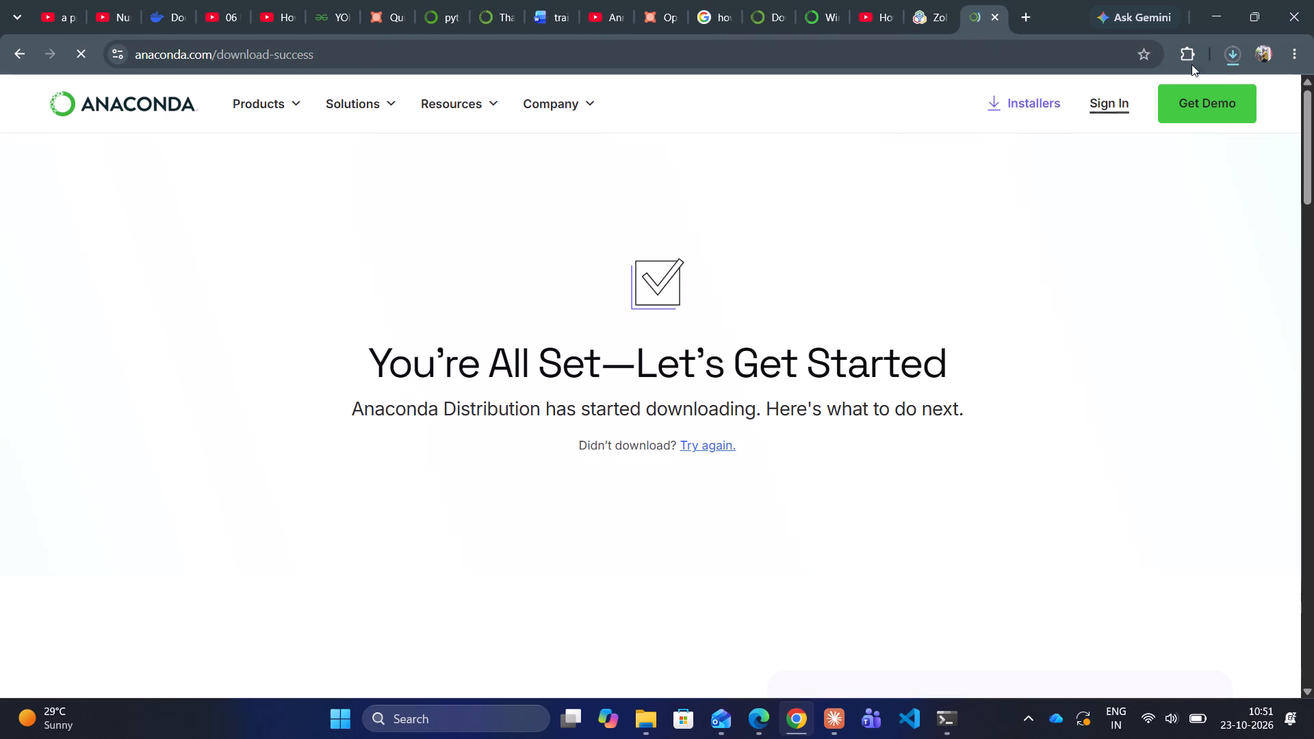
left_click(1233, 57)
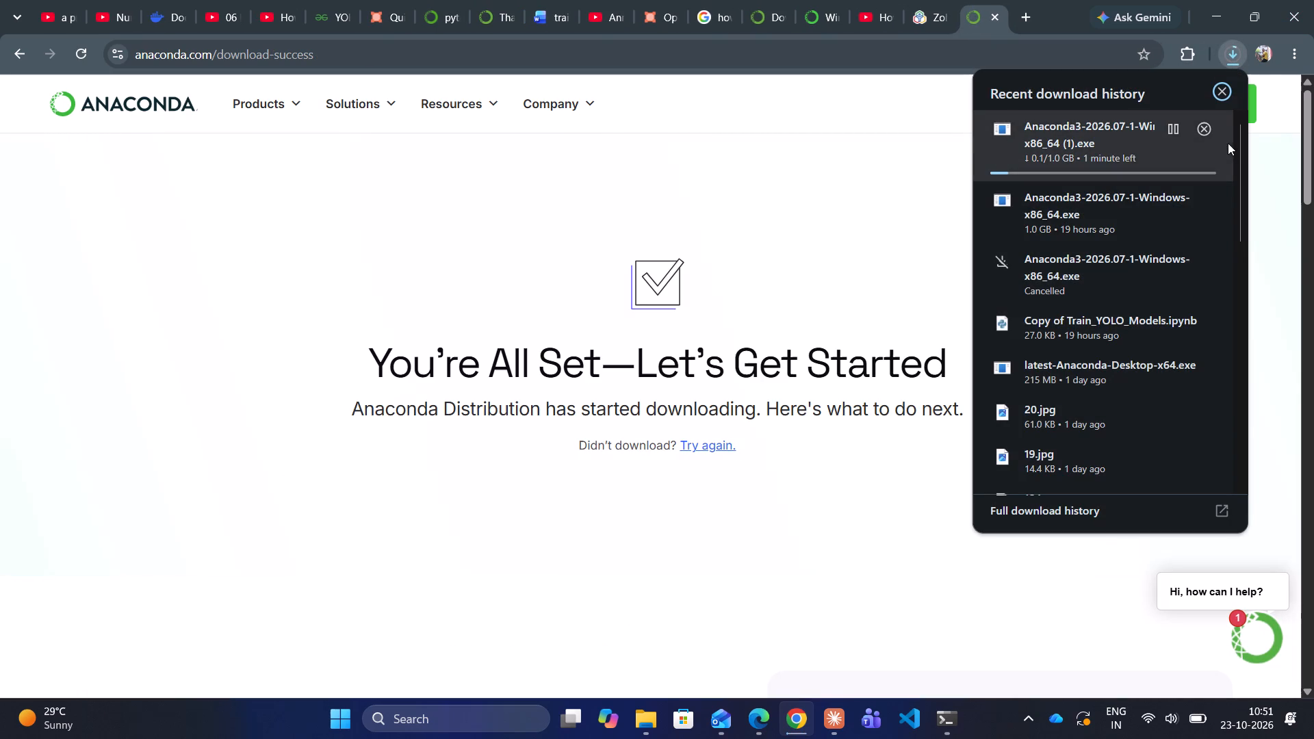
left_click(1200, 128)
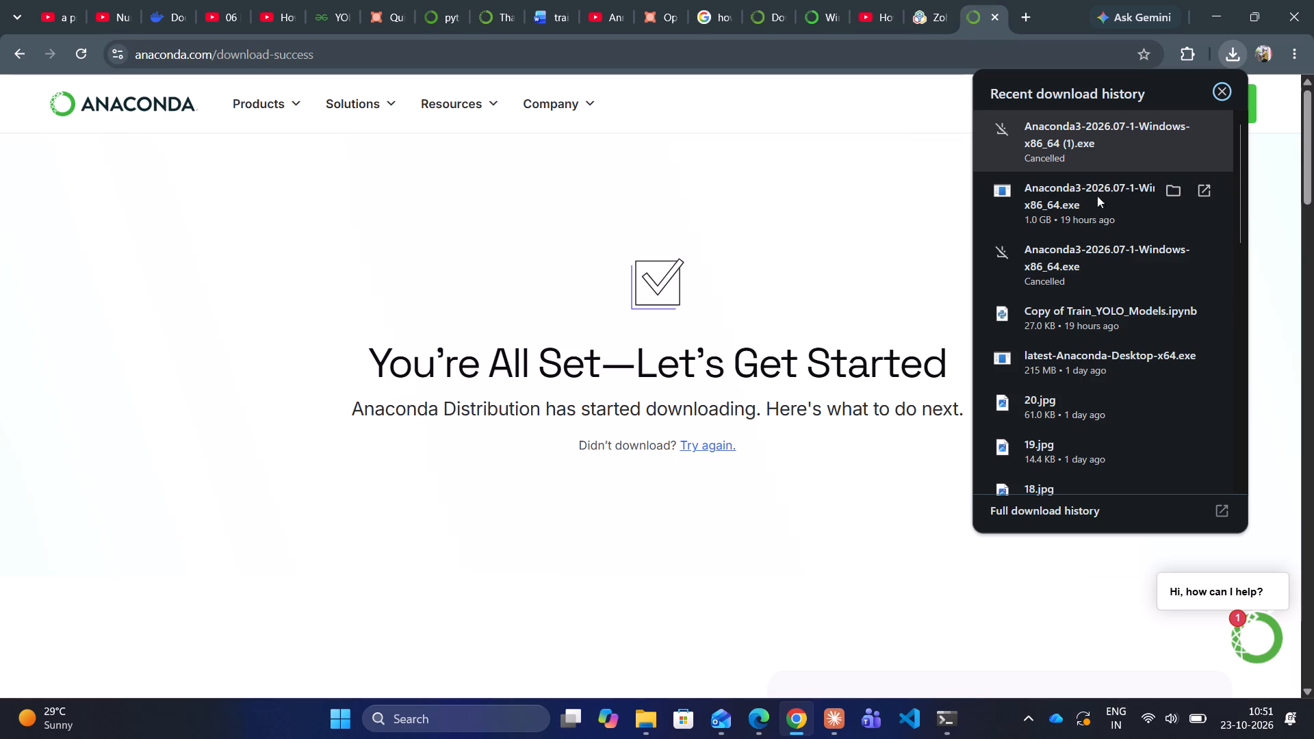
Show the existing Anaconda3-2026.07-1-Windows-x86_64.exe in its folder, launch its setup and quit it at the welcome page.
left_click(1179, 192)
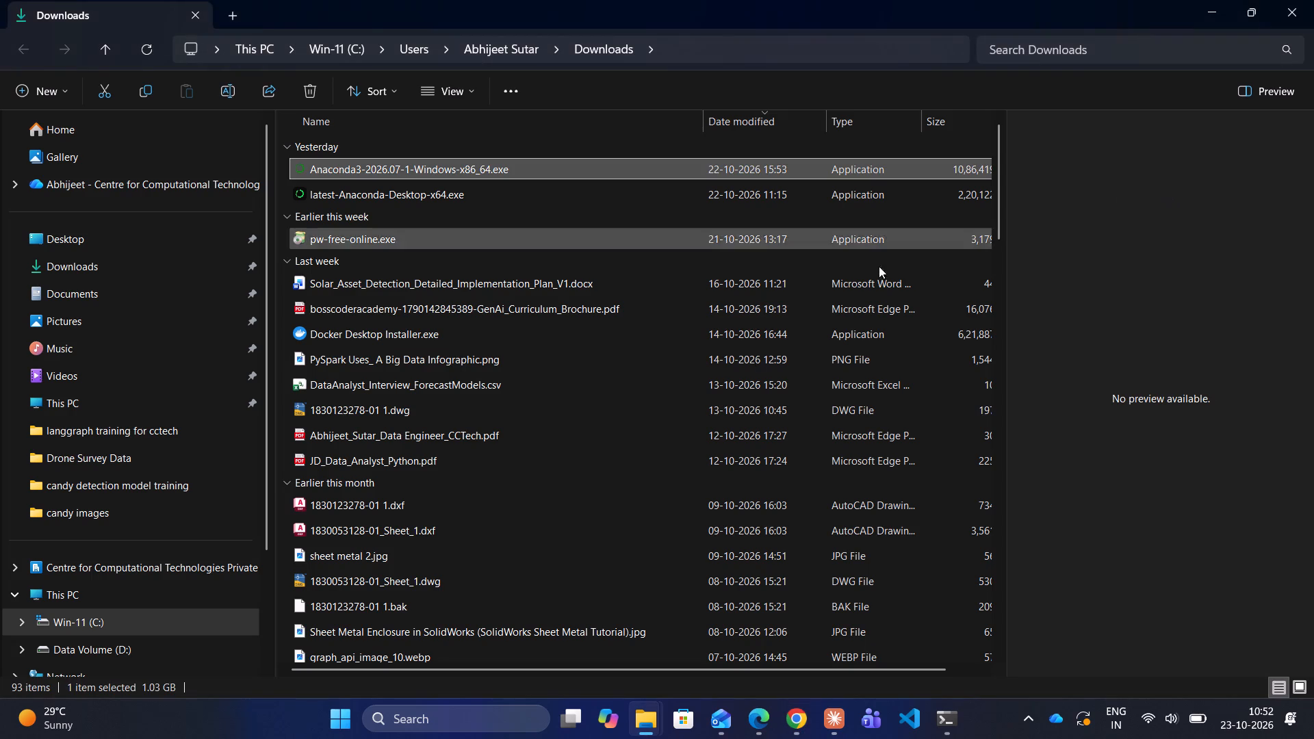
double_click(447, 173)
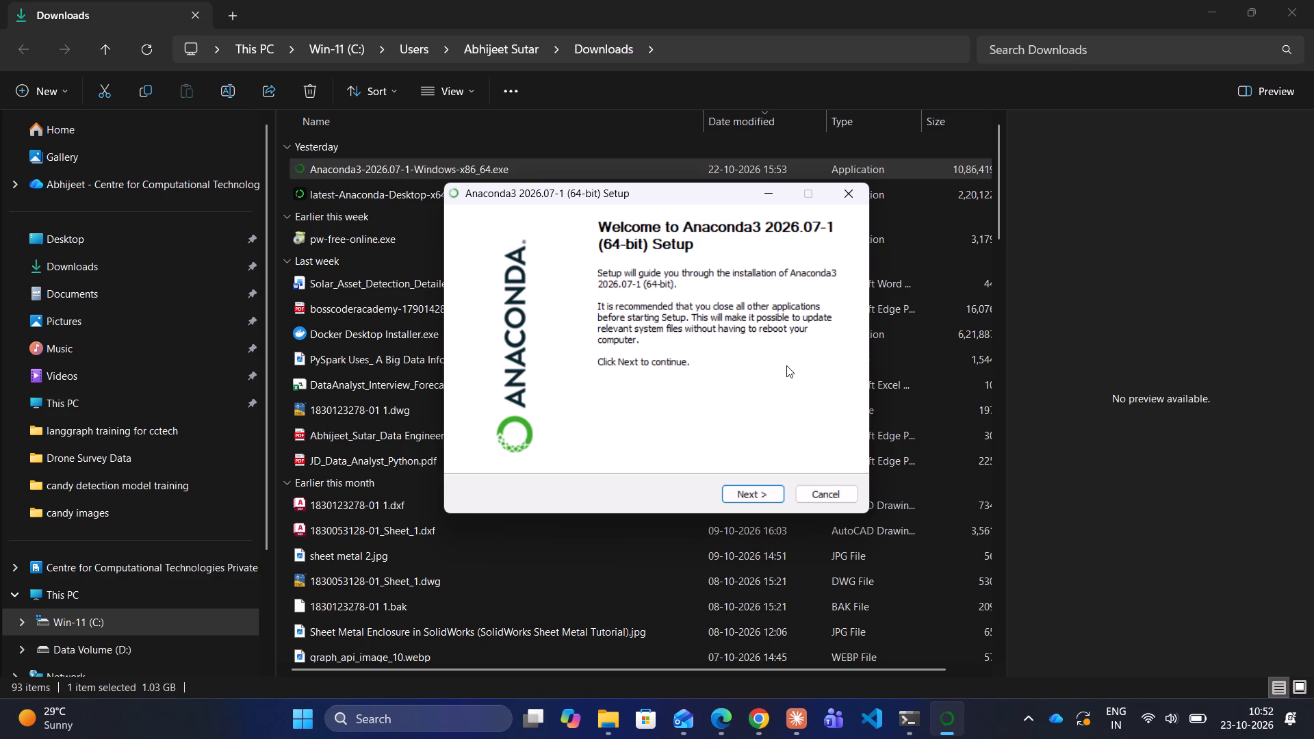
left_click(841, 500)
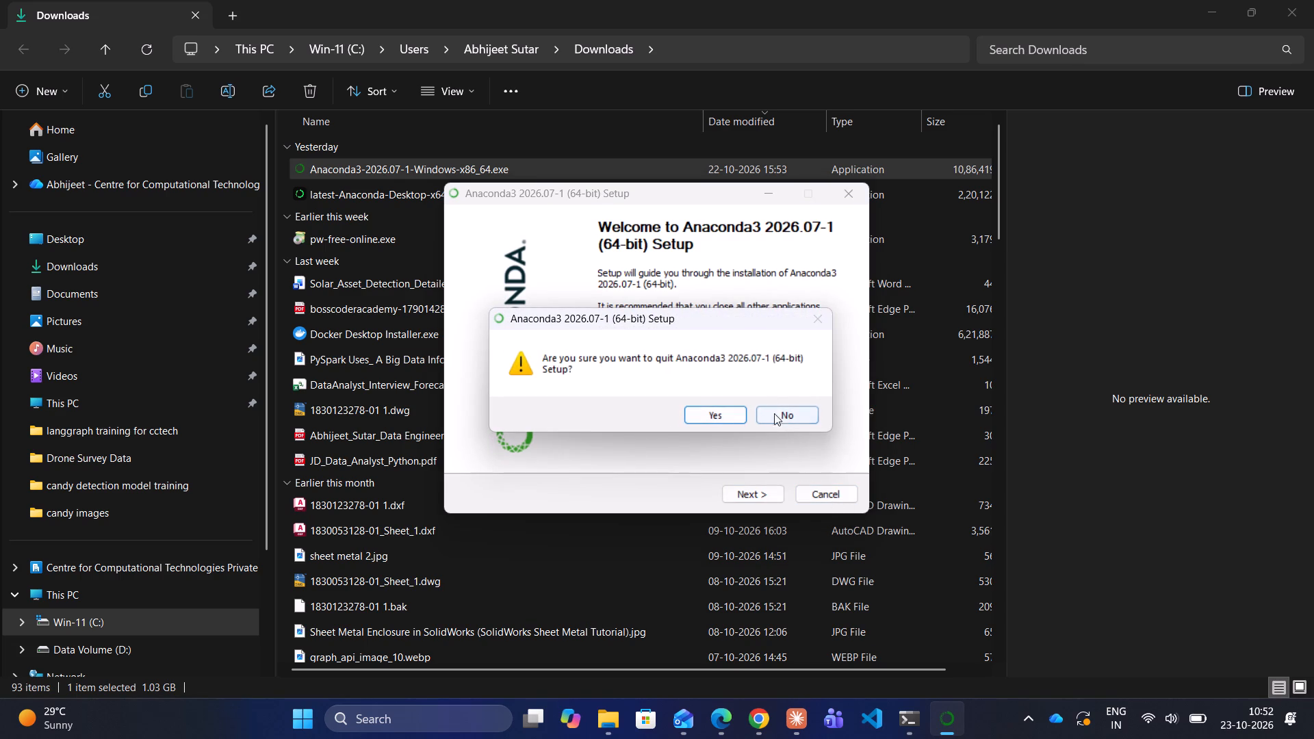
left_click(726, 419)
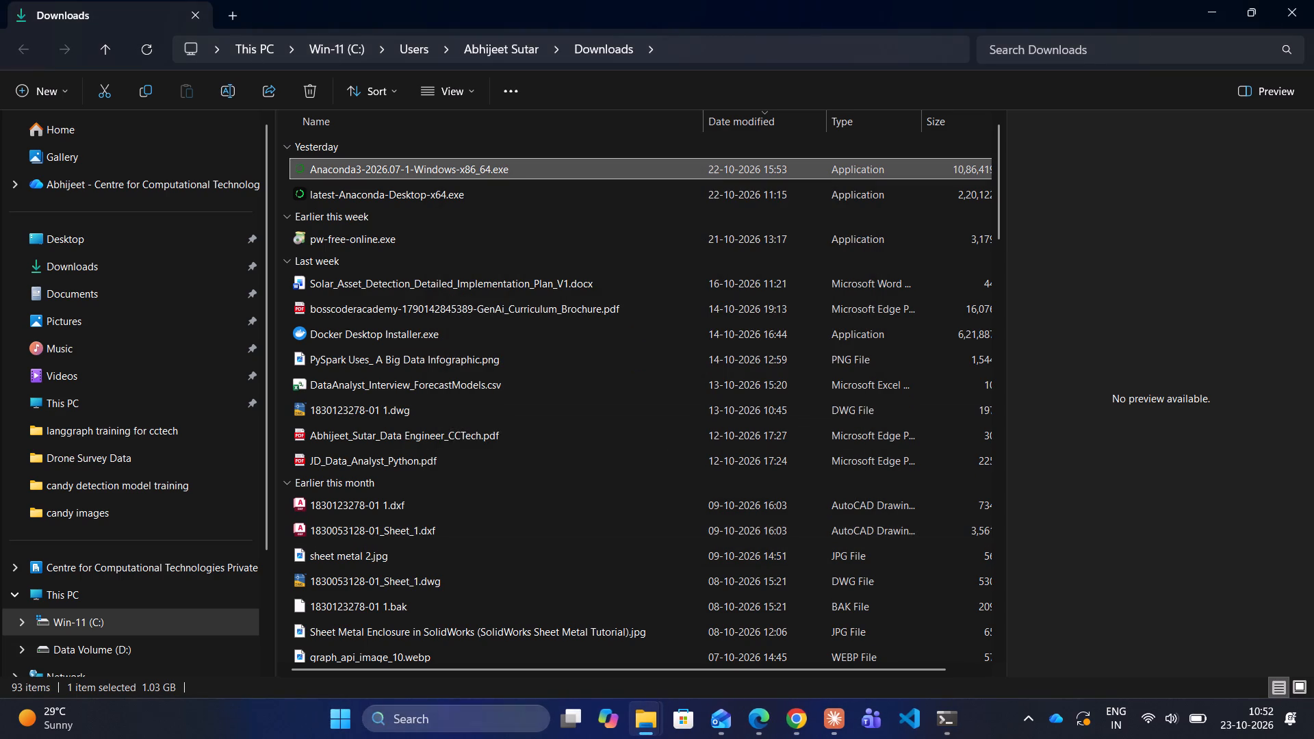
Search Windows for "anaconda".
left_click(400, 723)
type("anaconda")
key("space")
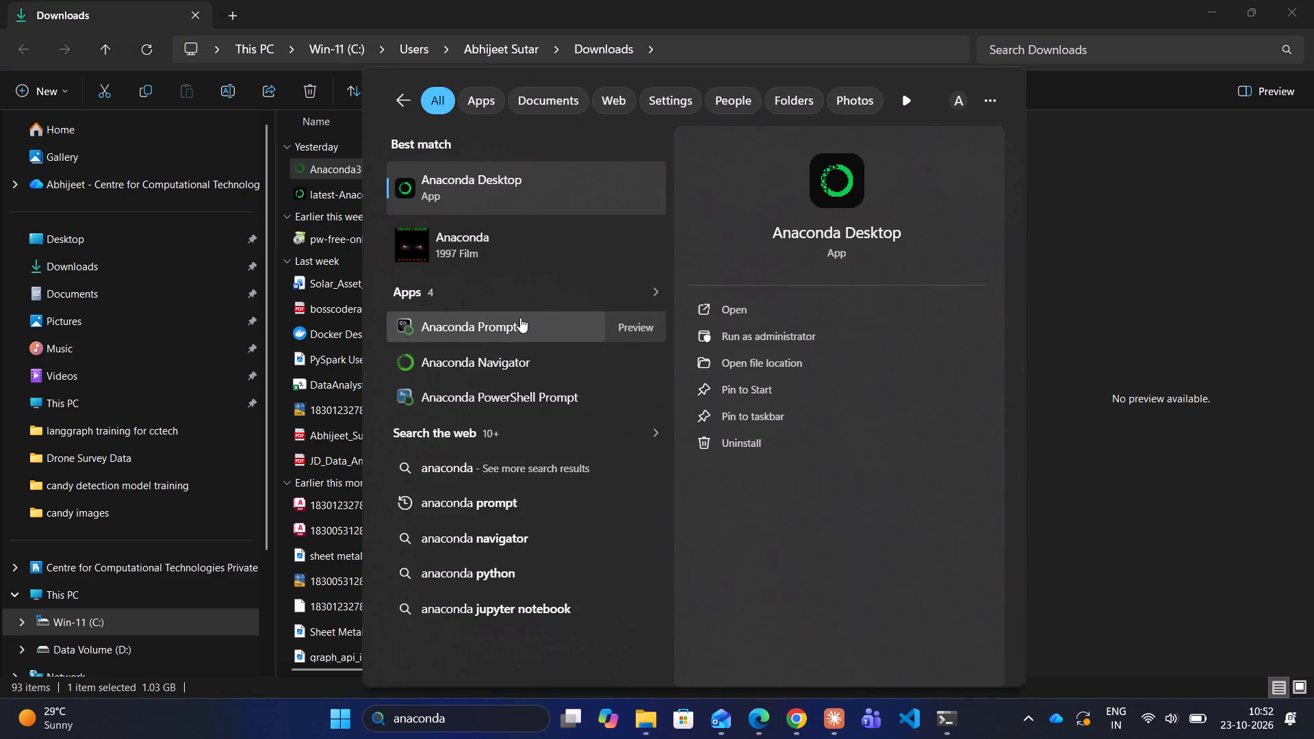
Open Anaconda Prompt from the search results.
left_click(510, 326)
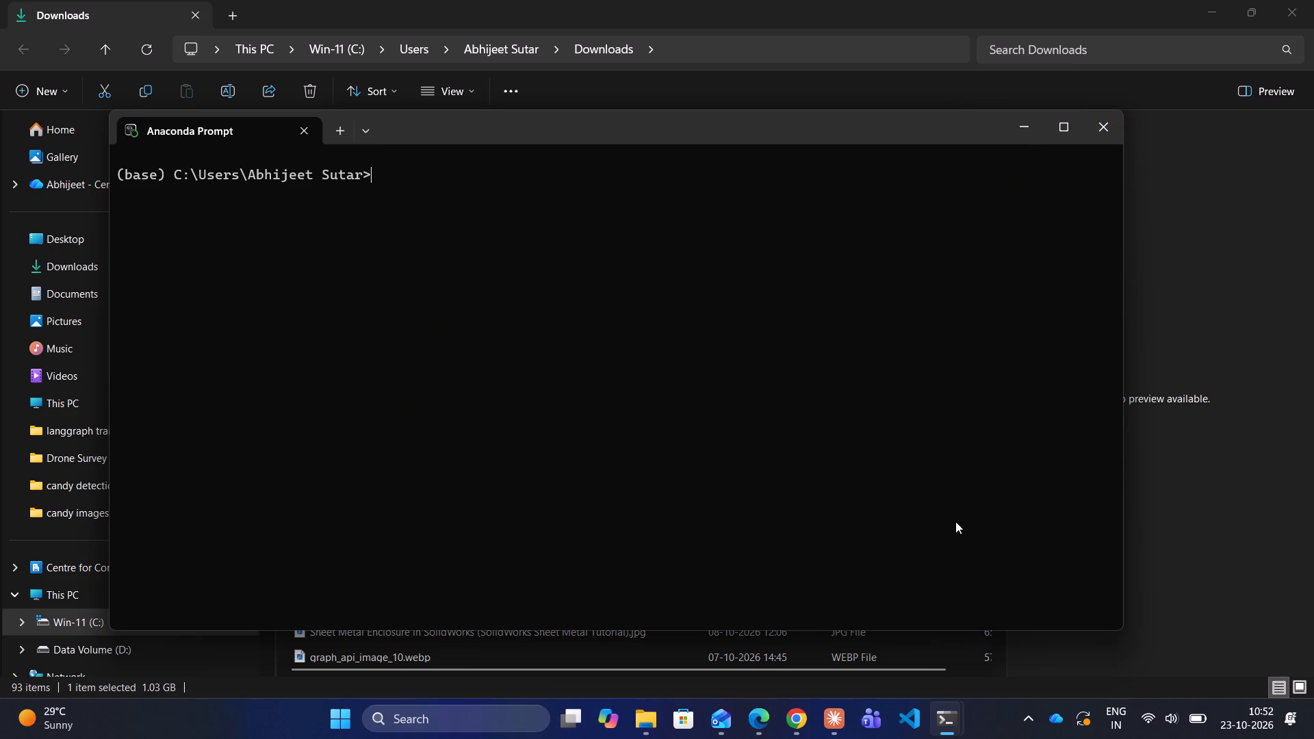
Switch to Chrome and show the hidden system tray icons.
left_click(790, 726)
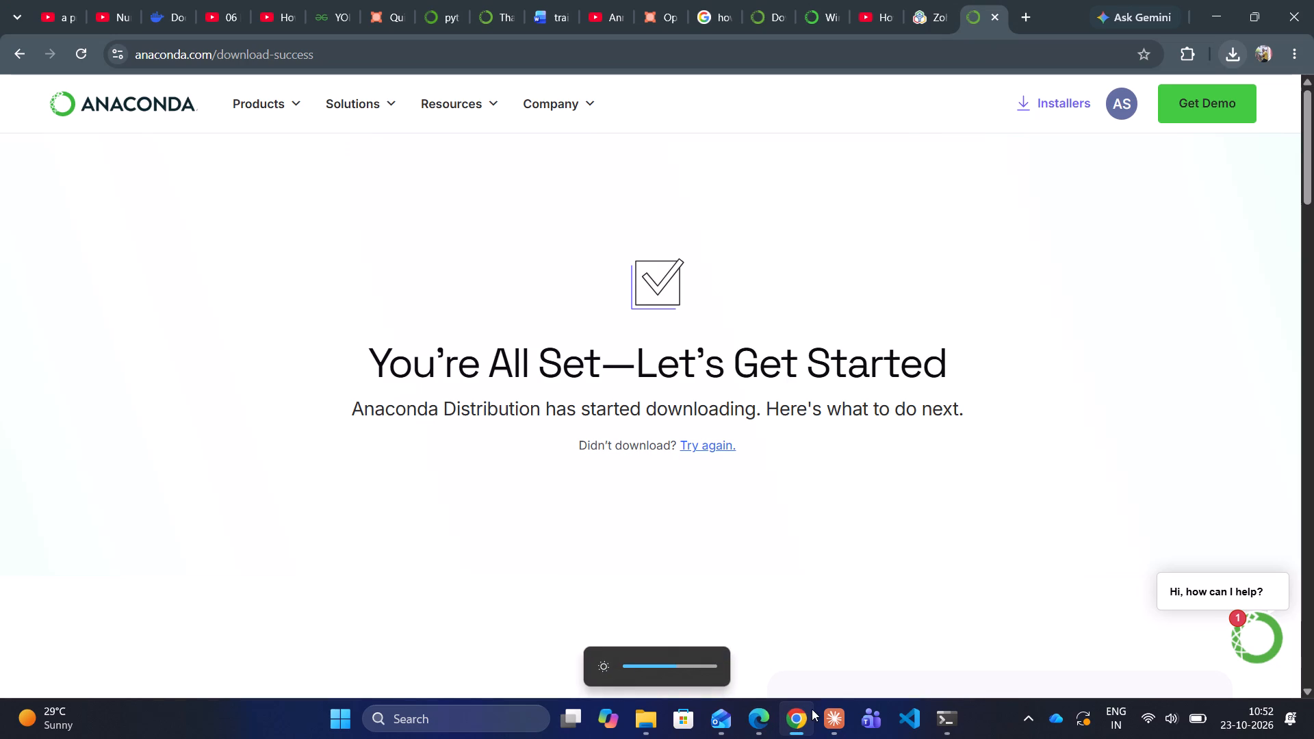
left_click(1025, 716)
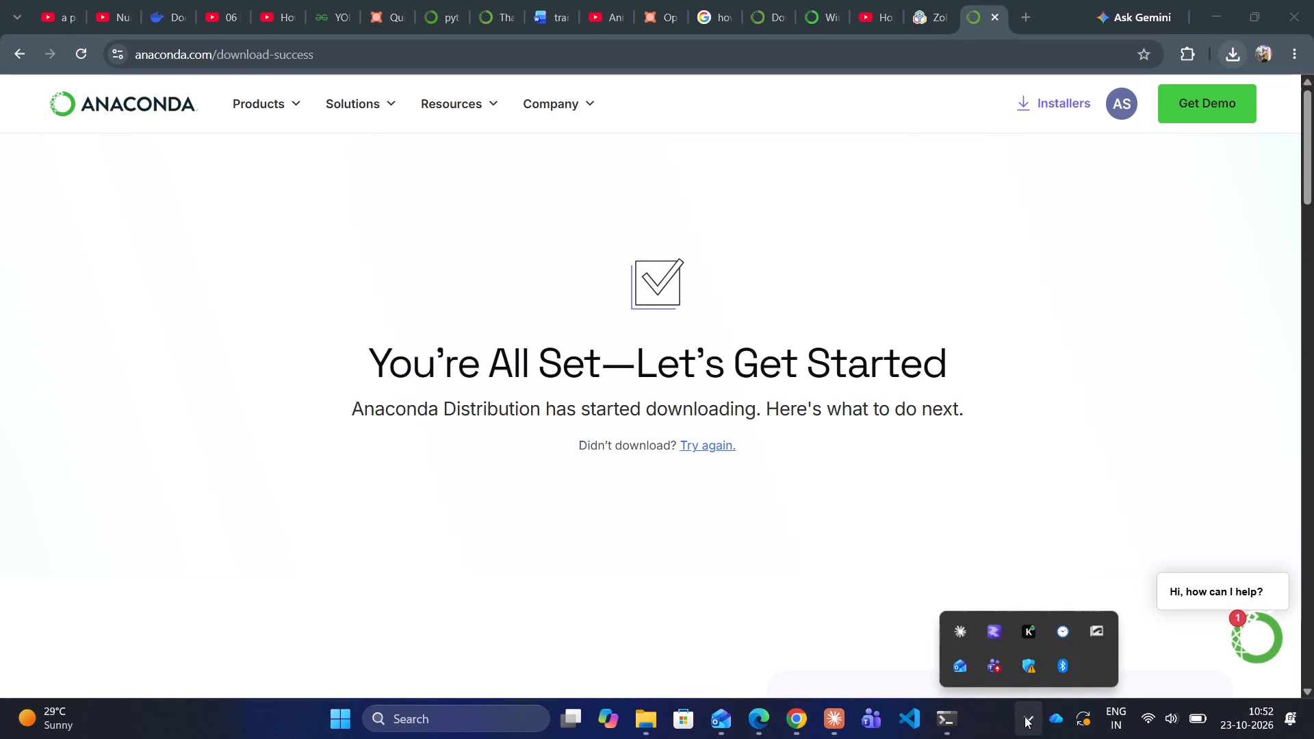
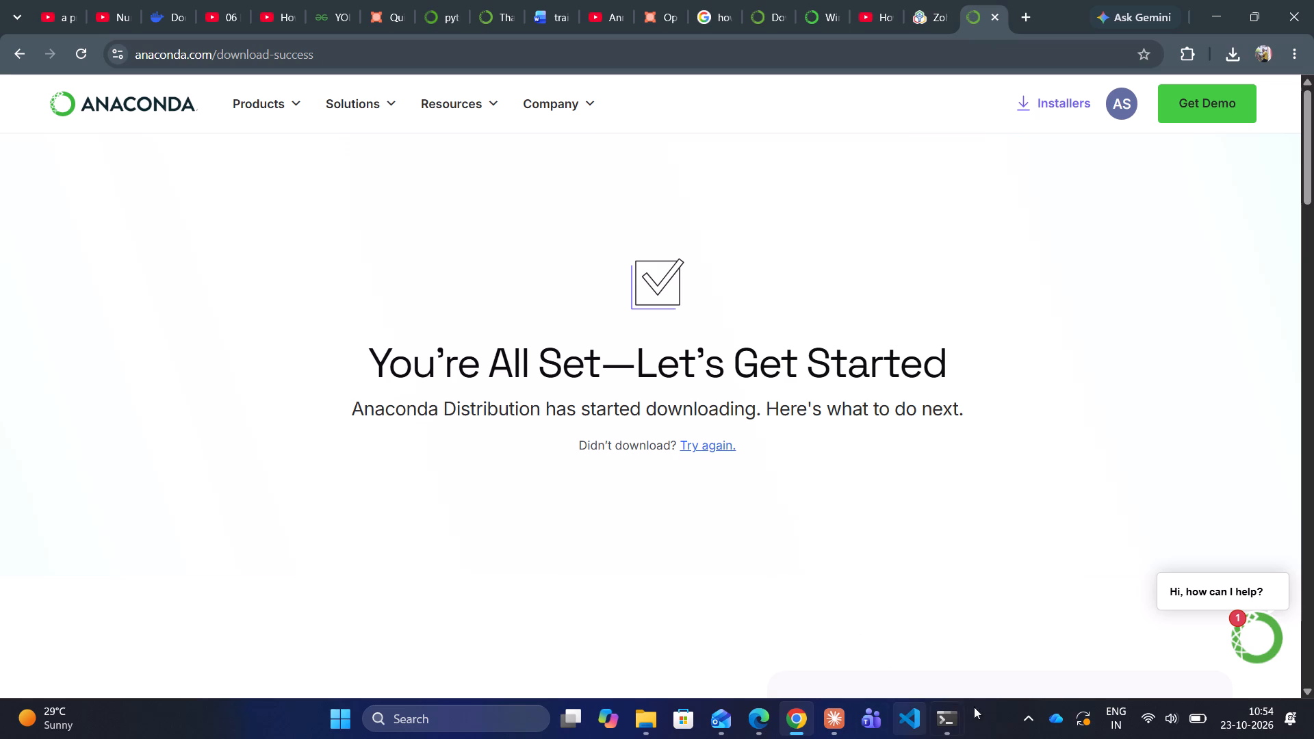
In the Anaconda Prompt window running Label Studio, review the earlier conda version, environment creation and self-update commands and their output.
left_click(956, 716)
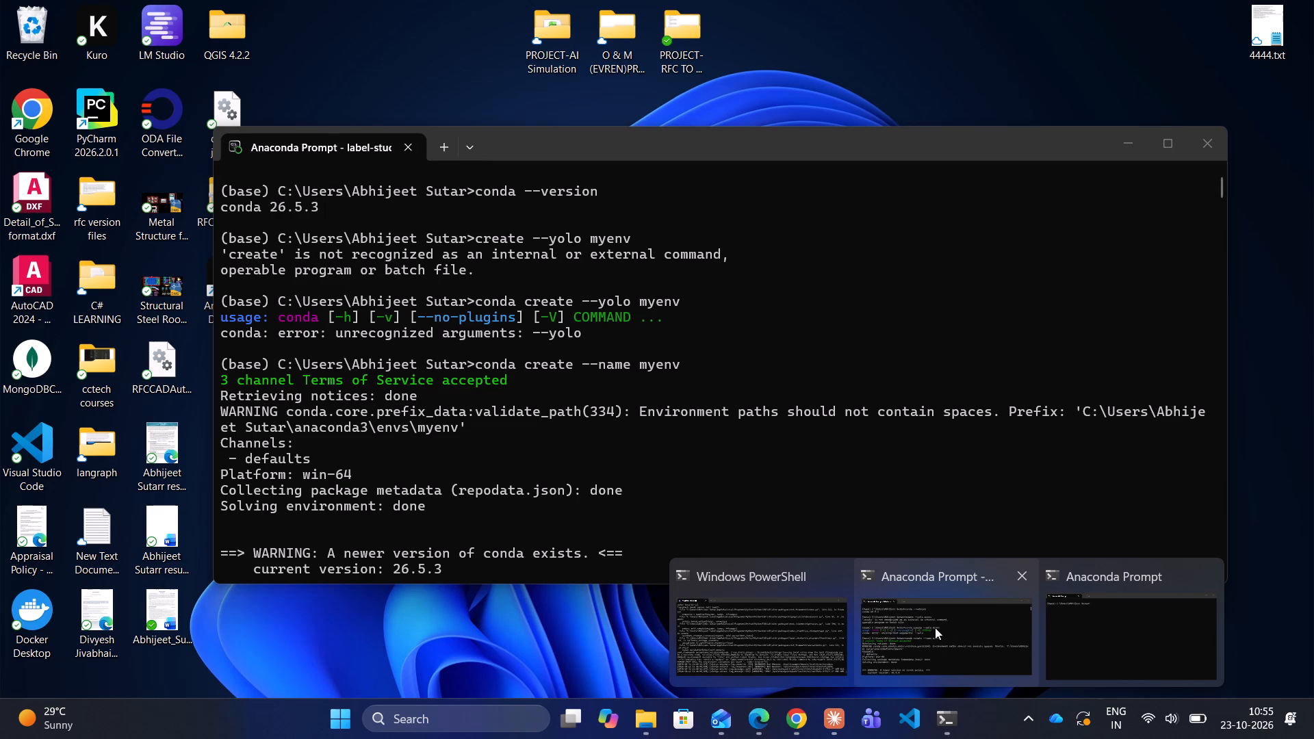
left_click(935, 627)
scroll(727, 402, "down", 4)
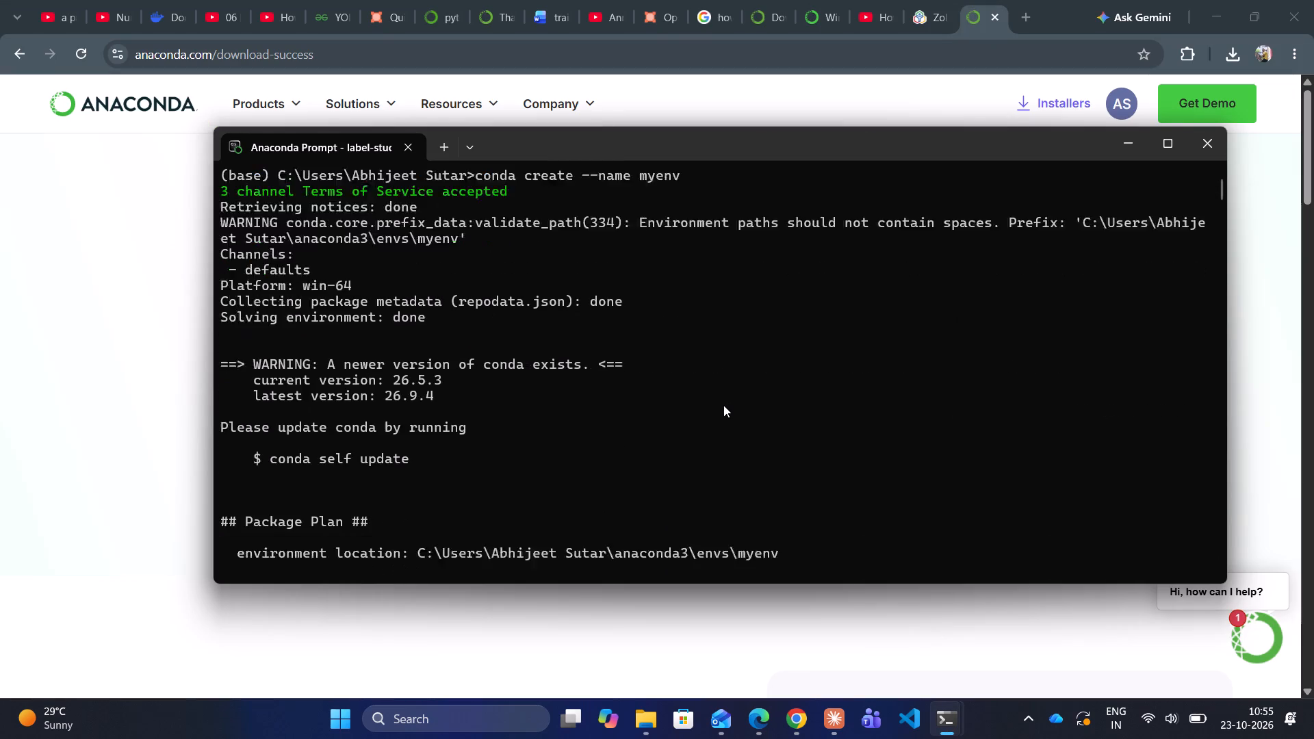
scroll(723, 405, "down", 14)
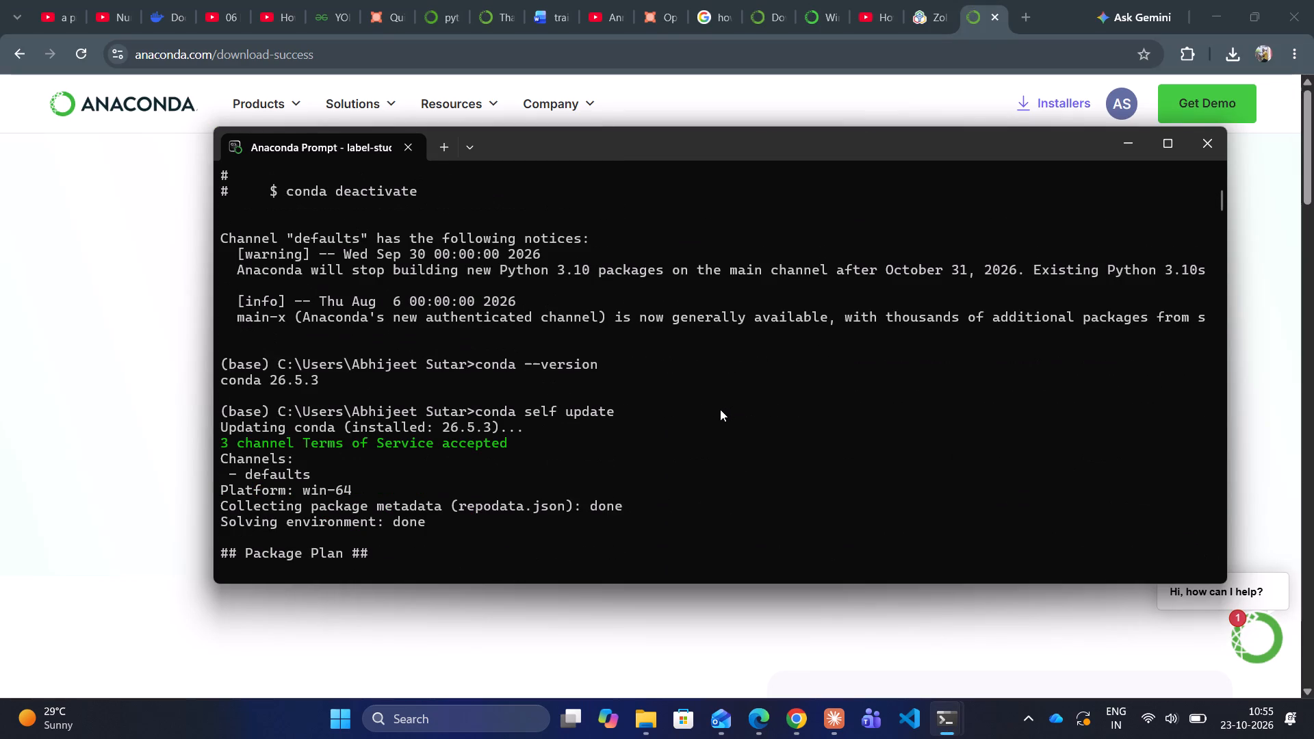
scroll(720, 409, "down", 9)
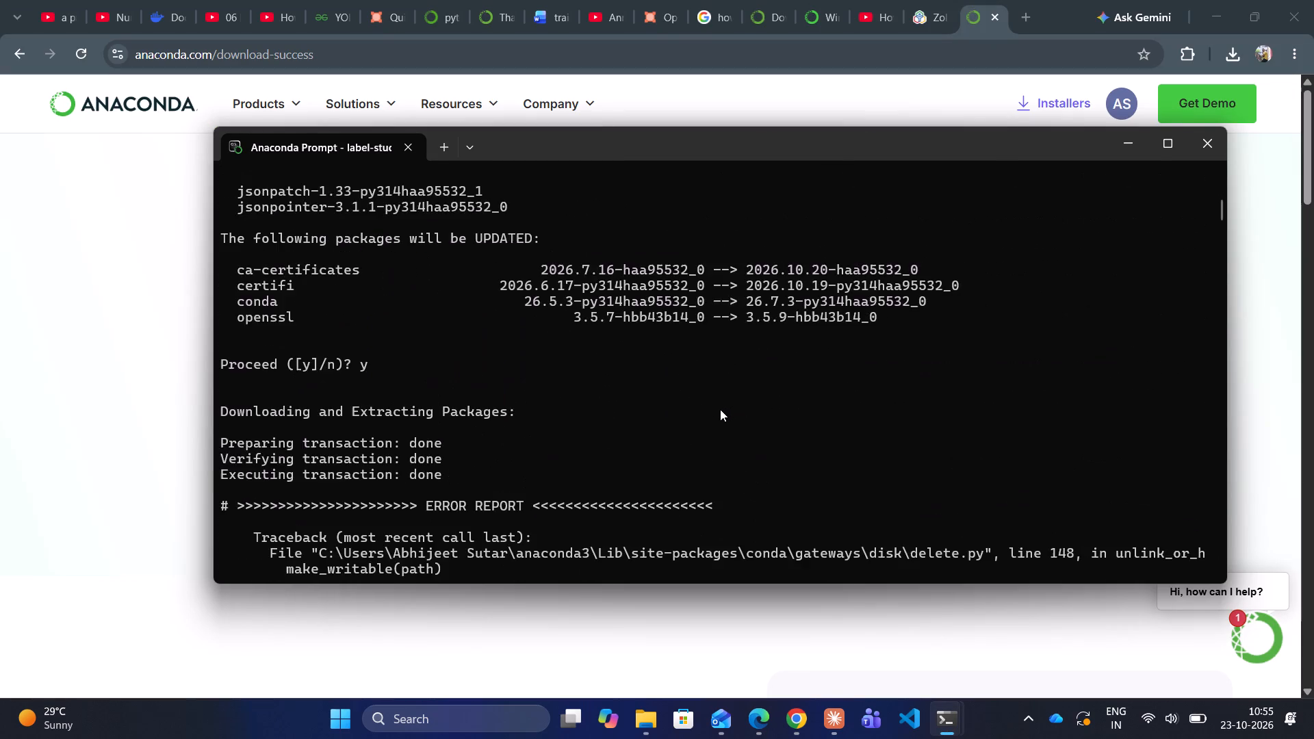
scroll(720, 409, "down", 20)
scroll(720, 409, "down", 5)
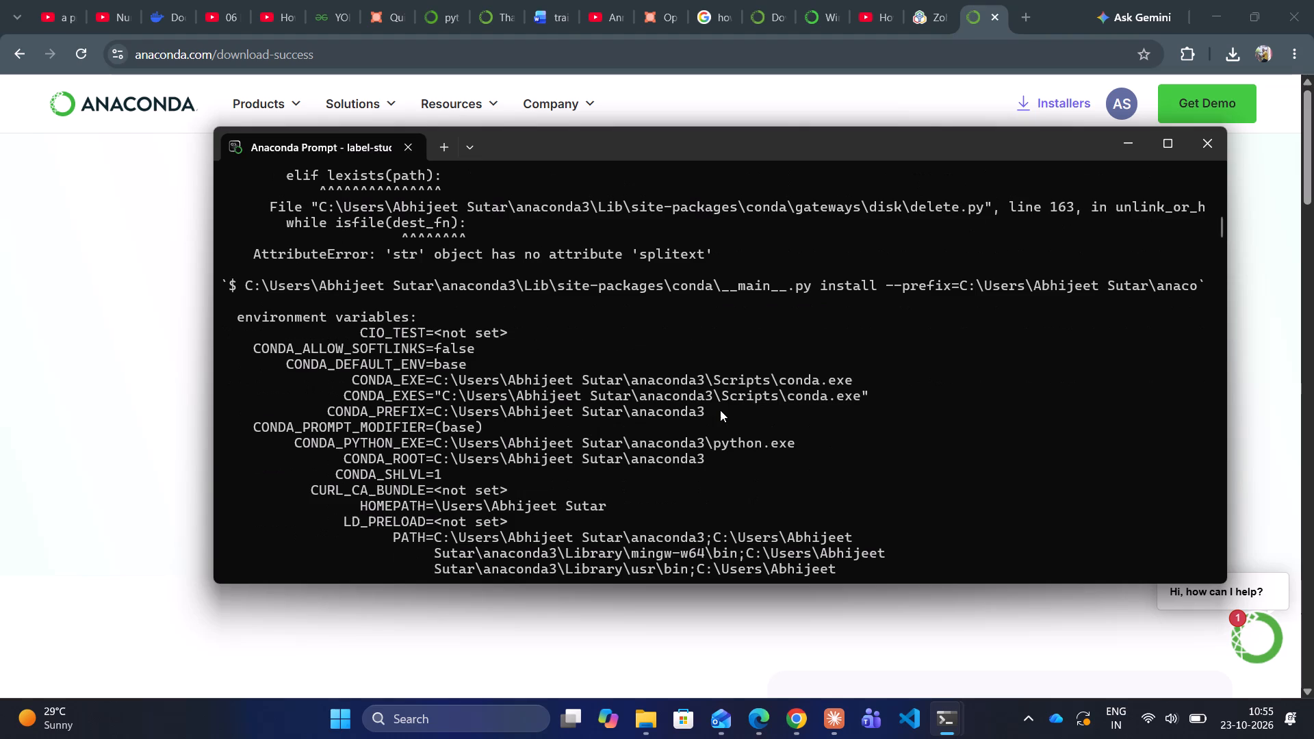
scroll(720, 410, "up", 20)
scroll(720, 410, "up", 1)
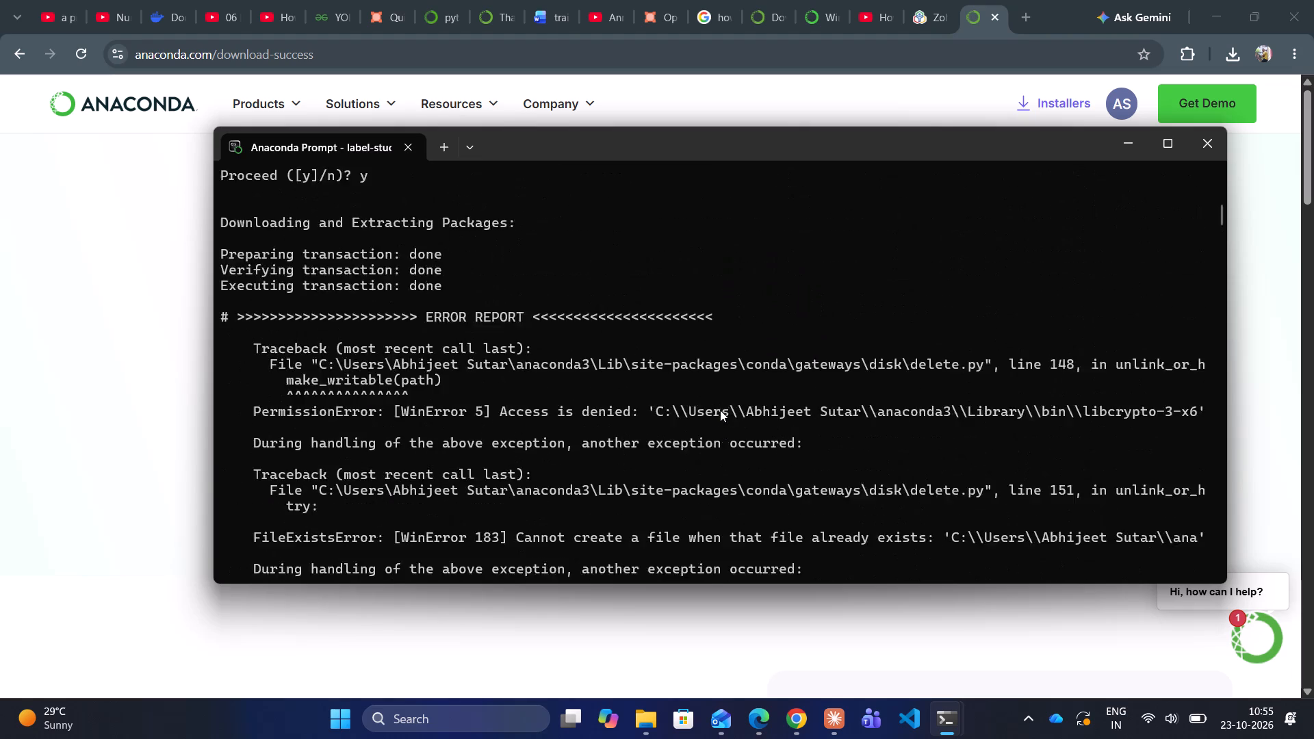
scroll(720, 410, "up", 20)
scroll(720, 410, "up", 19)
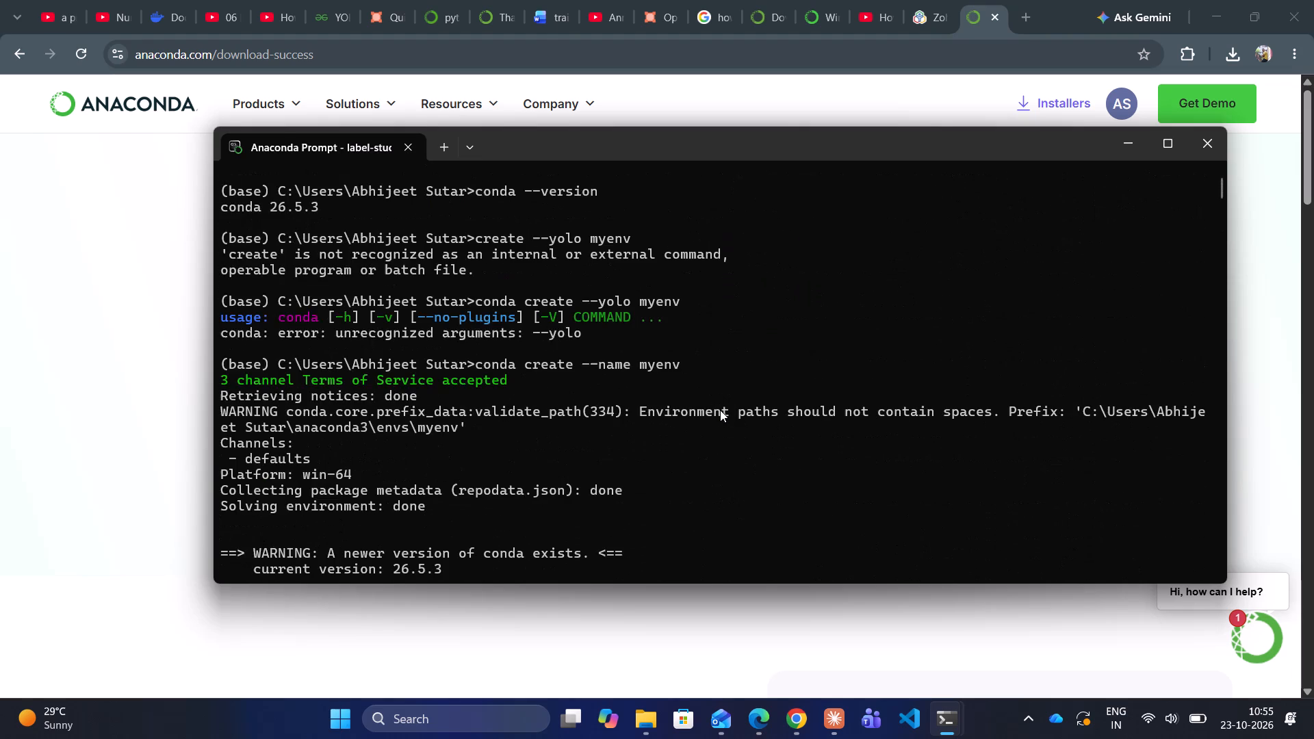
scroll(720, 410, "up", 4)
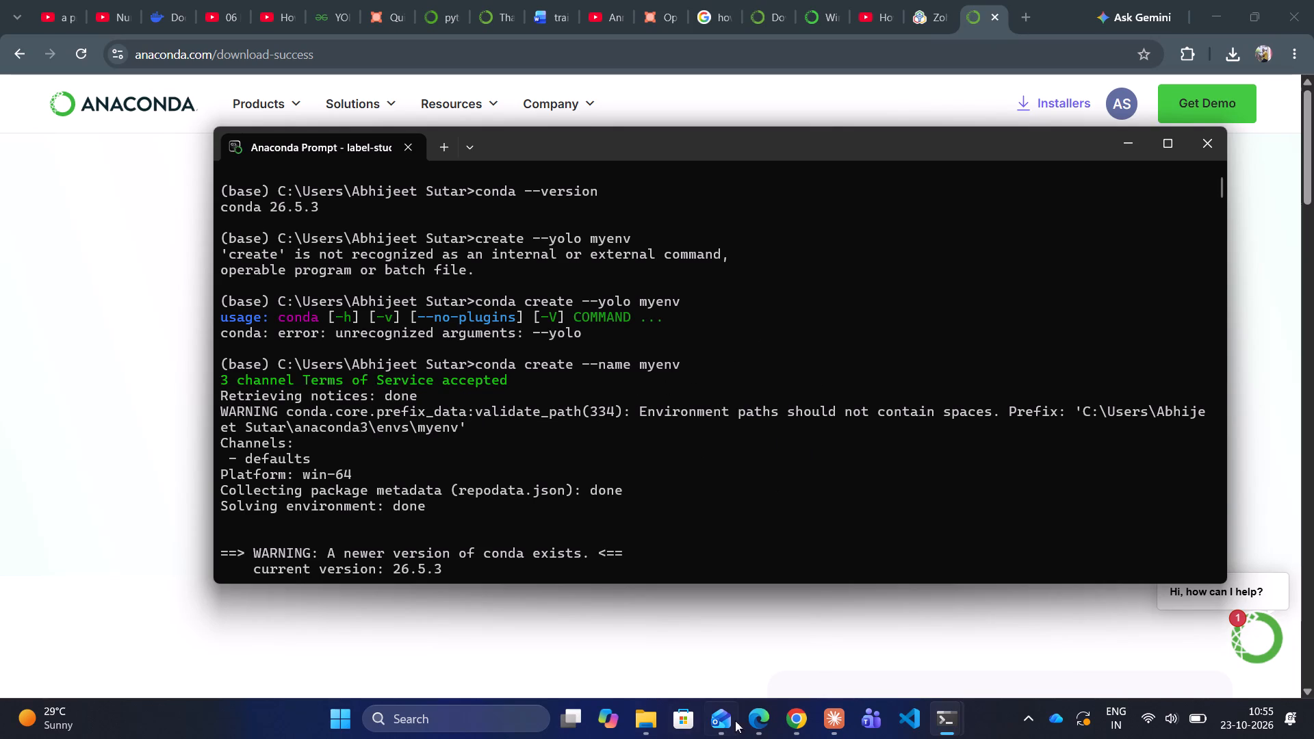
In the training YOLO model document, start numbered item 6 on a new line after the "download graphical installer." caption.
left_click(551, 9)
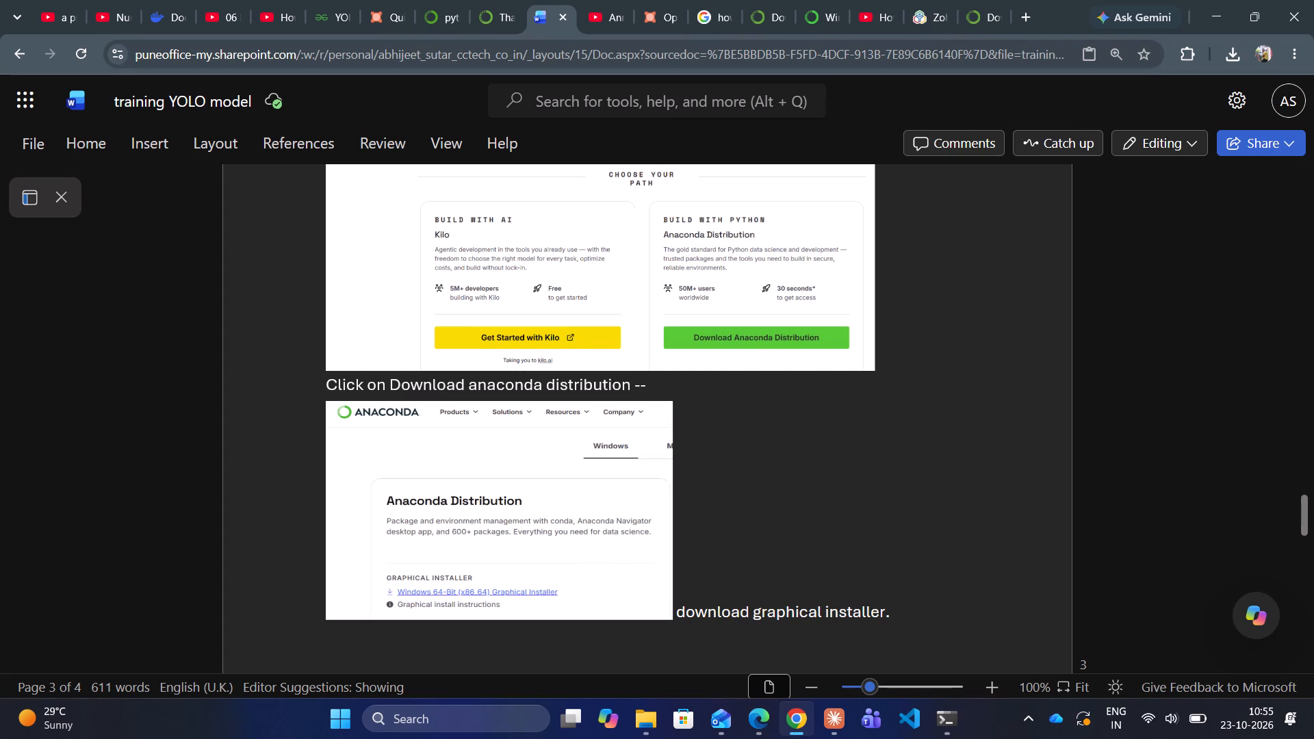
scroll(781, 545, "up", 4)
scroll(781, 545, "down", 6)
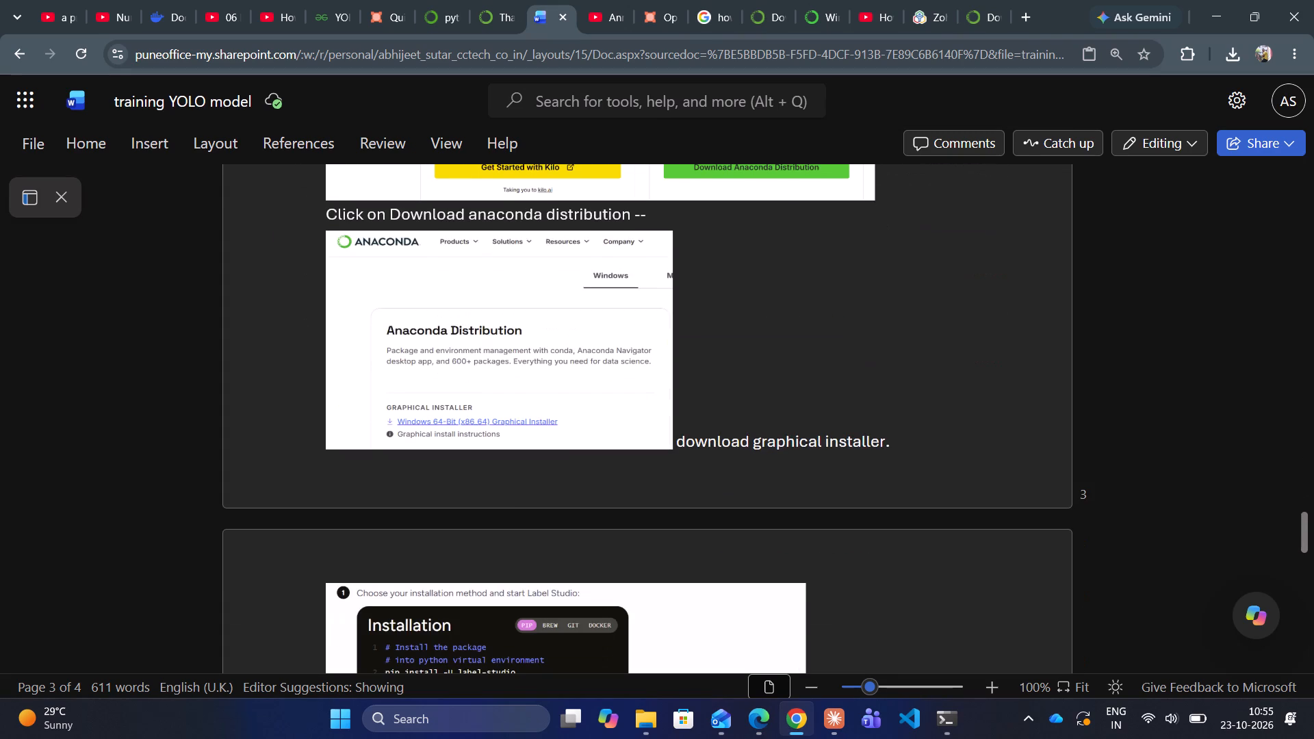
key("Return")
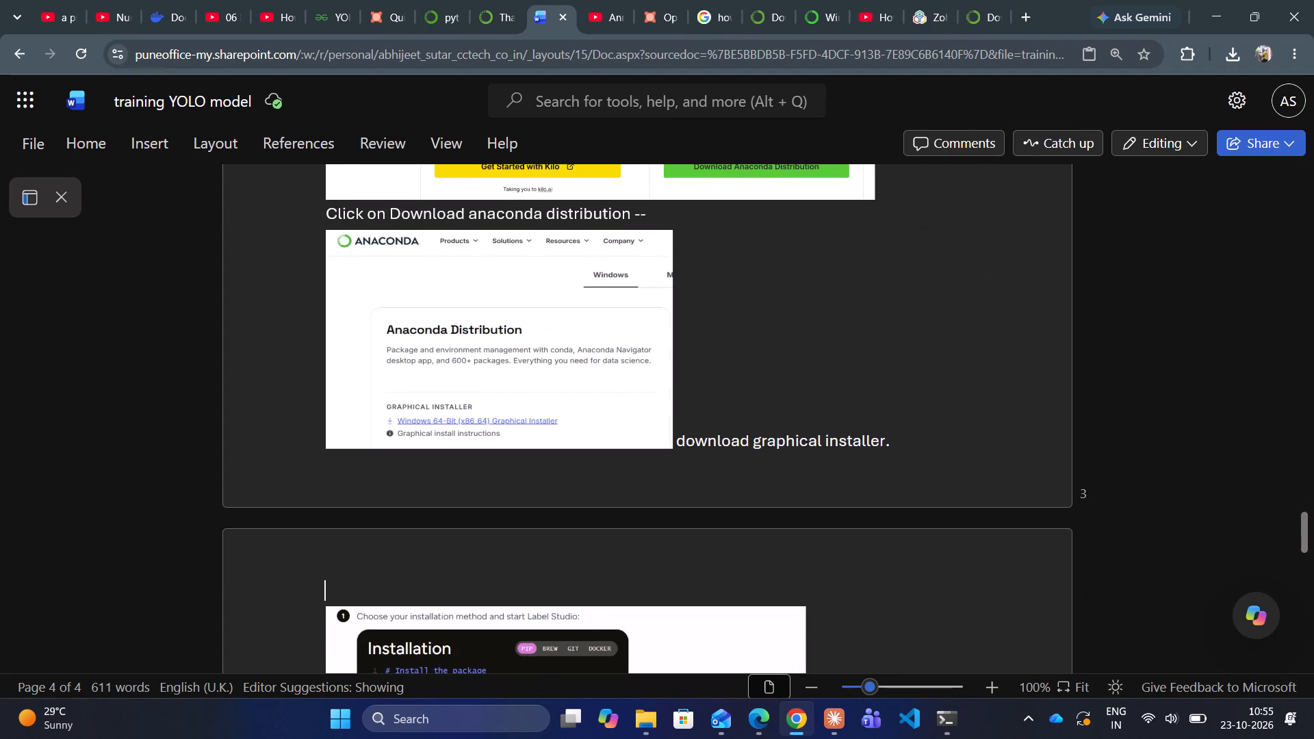
type("6.")
key("space")
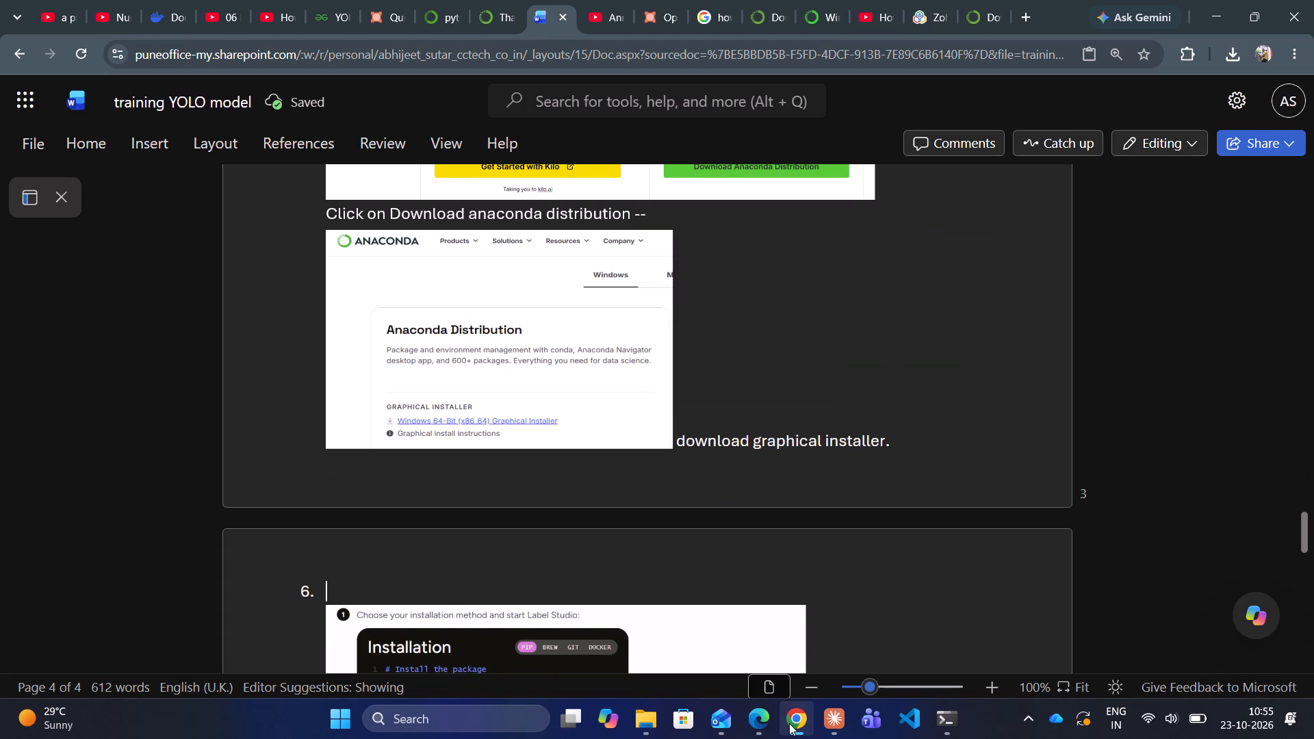
Switch to the YouTube video on annotating data with Label Studio to consult its installation and setup part.
left_click(614, 0)
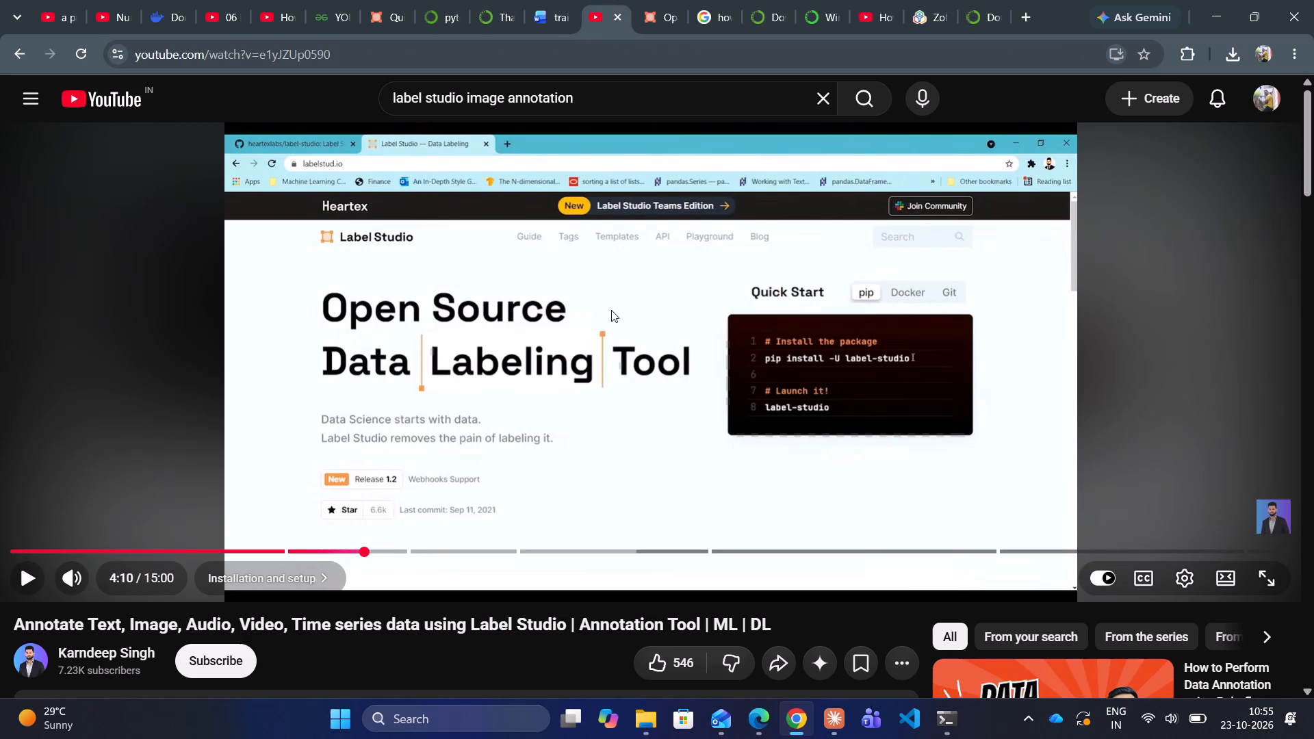